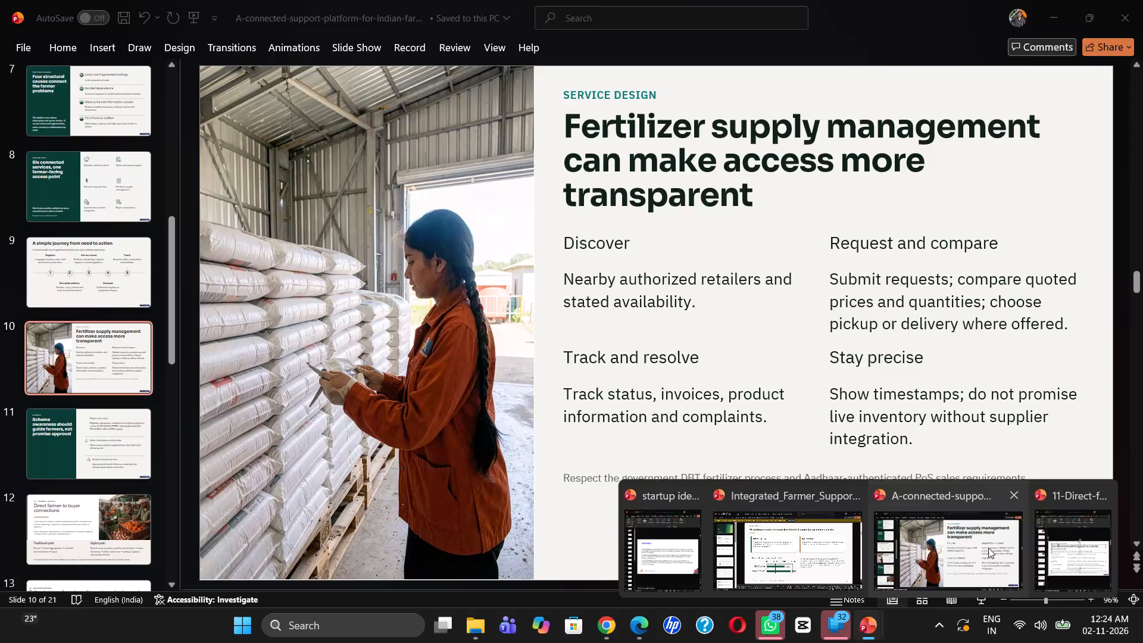
Switch to the A-connected-support-platform deck and review its early slides, from the opportunity slide through the four structural causes slide.
left_click(988, 548)
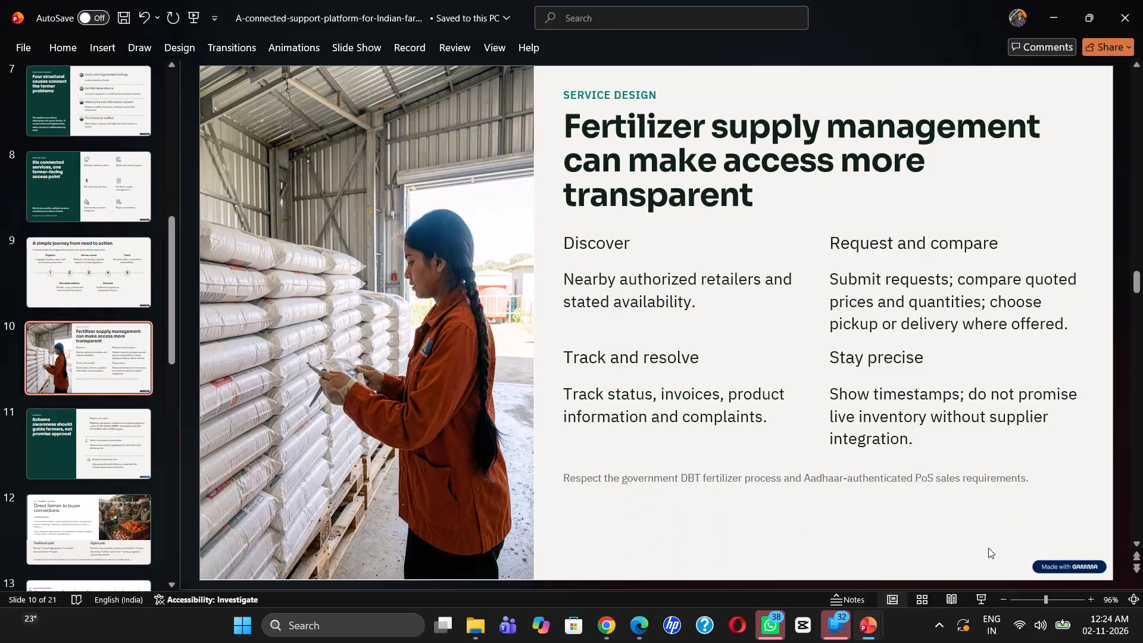
scroll(988, 548, "up", 20)
scroll(988, 548, "up", 11)
left_click(988, 548)
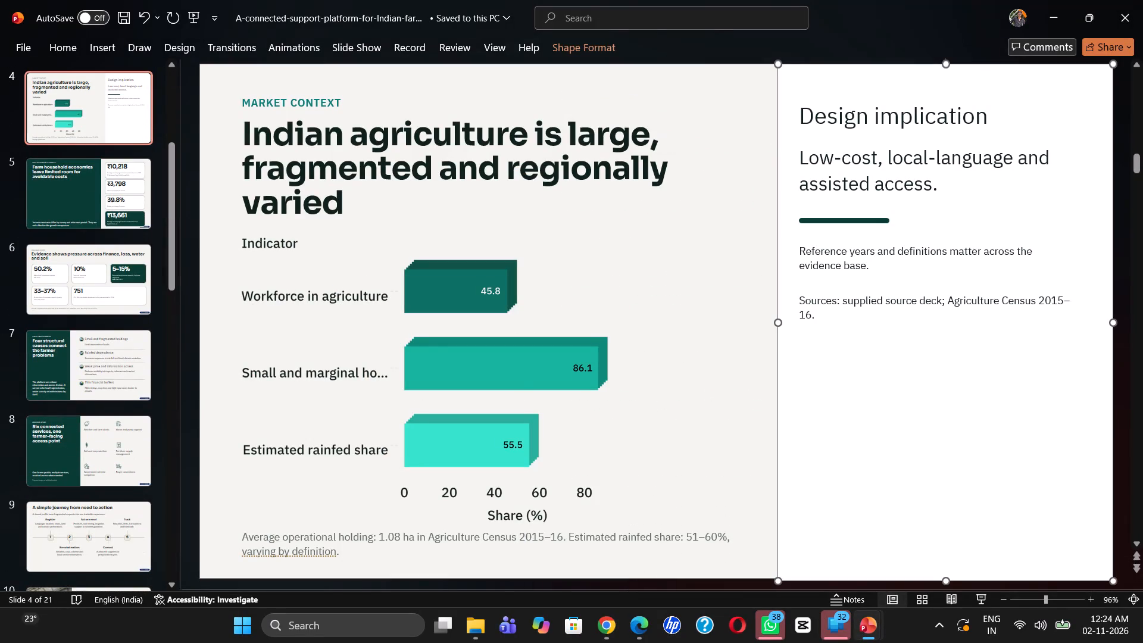
scroll(62, 314, "up", 4)
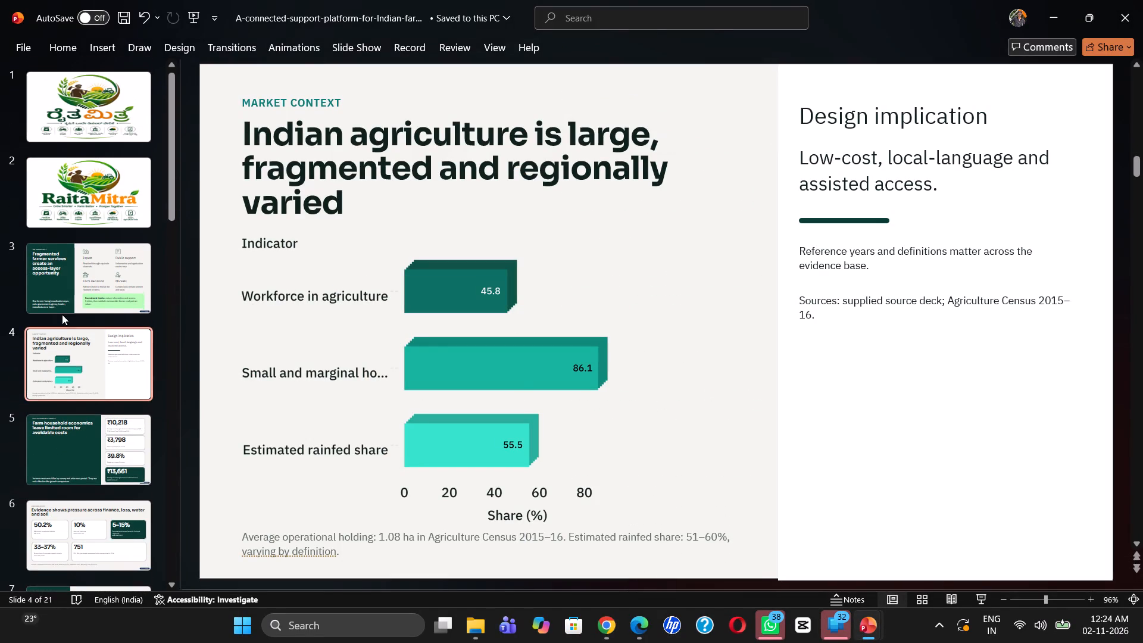
scroll(62, 314, "up", 1)
left_click(95, 289)
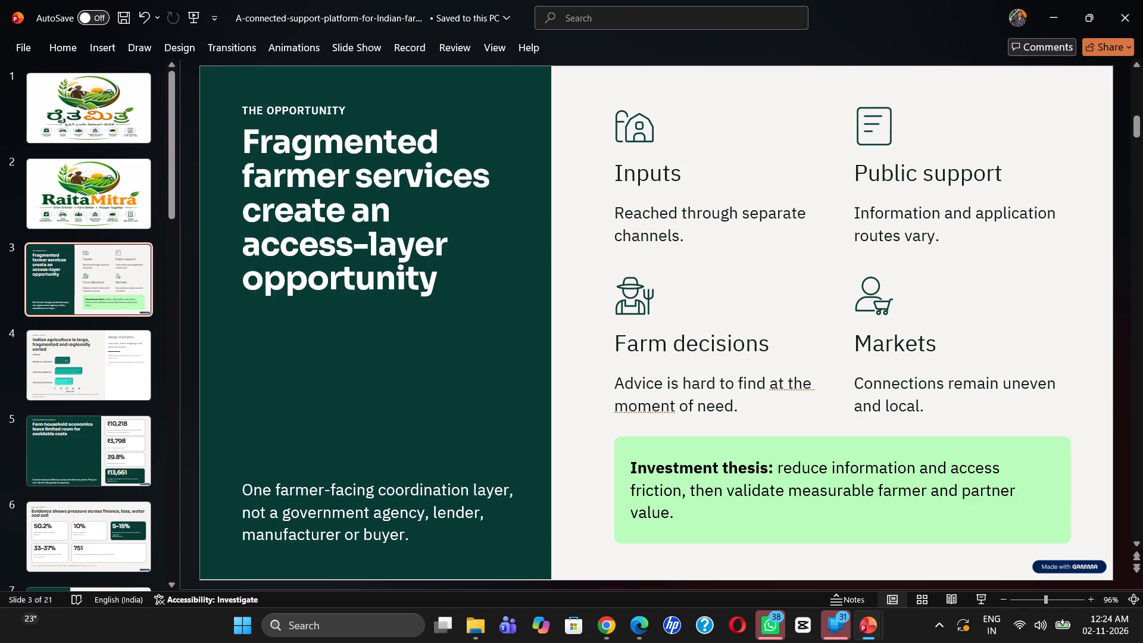
left_click(107, 349)
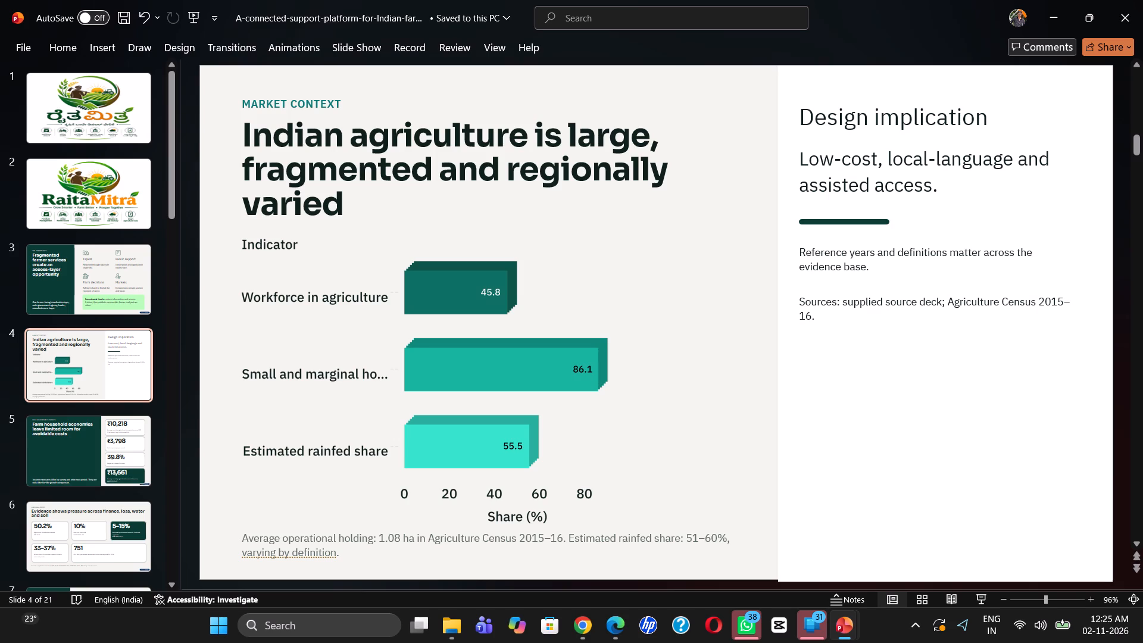
left_click(108, 430)
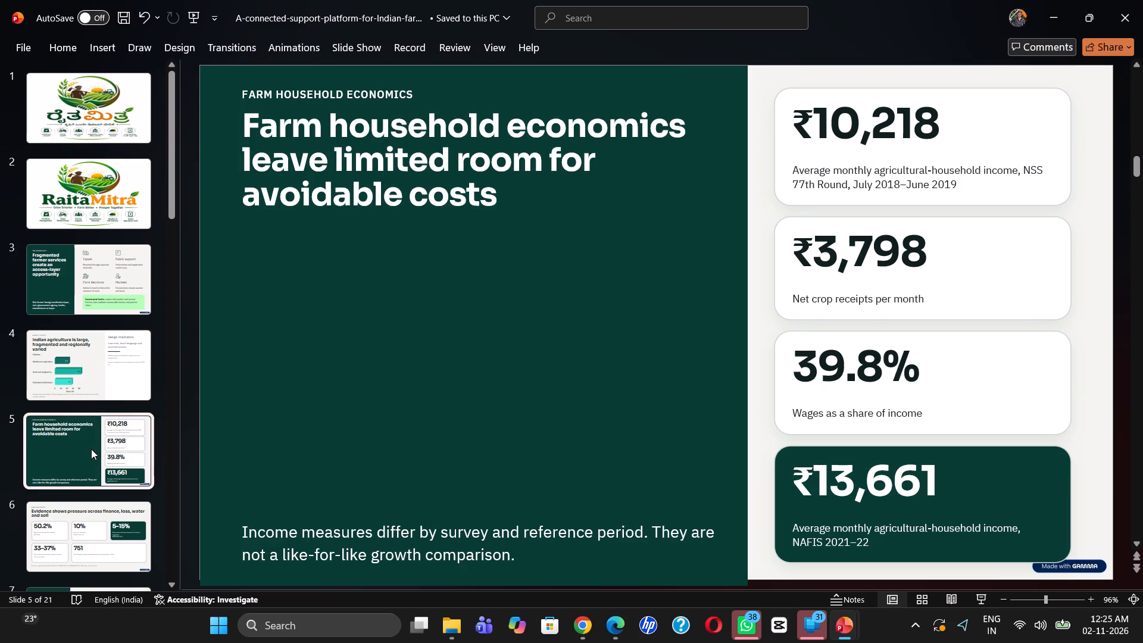
left_click(78, 522)
scroll(78, 522, "down", 2)
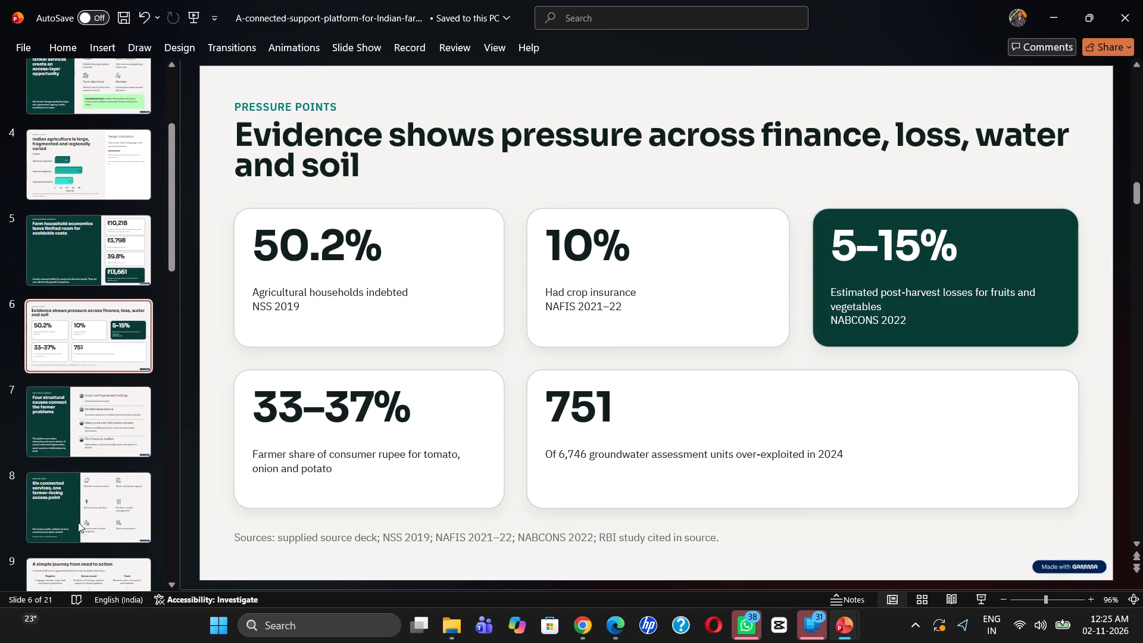
left_click(92, 438)
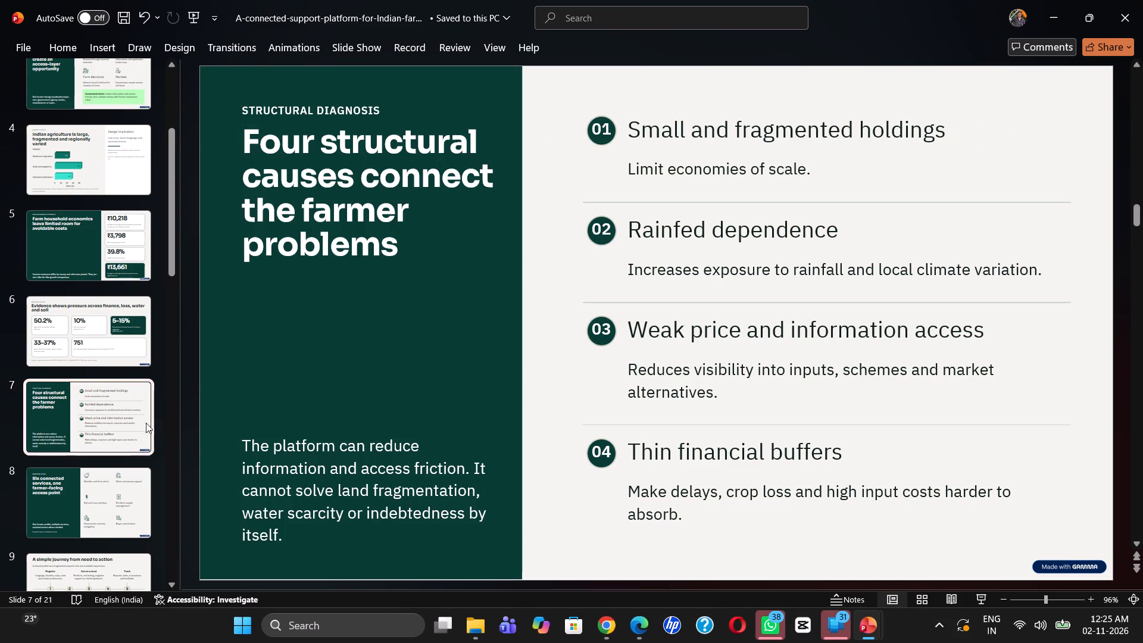
Move the "Four structural causes connect the farmer problems" slide to position 3, directly after the RaitaMitra logo slide.
scroll(132, 355, "down", 1)
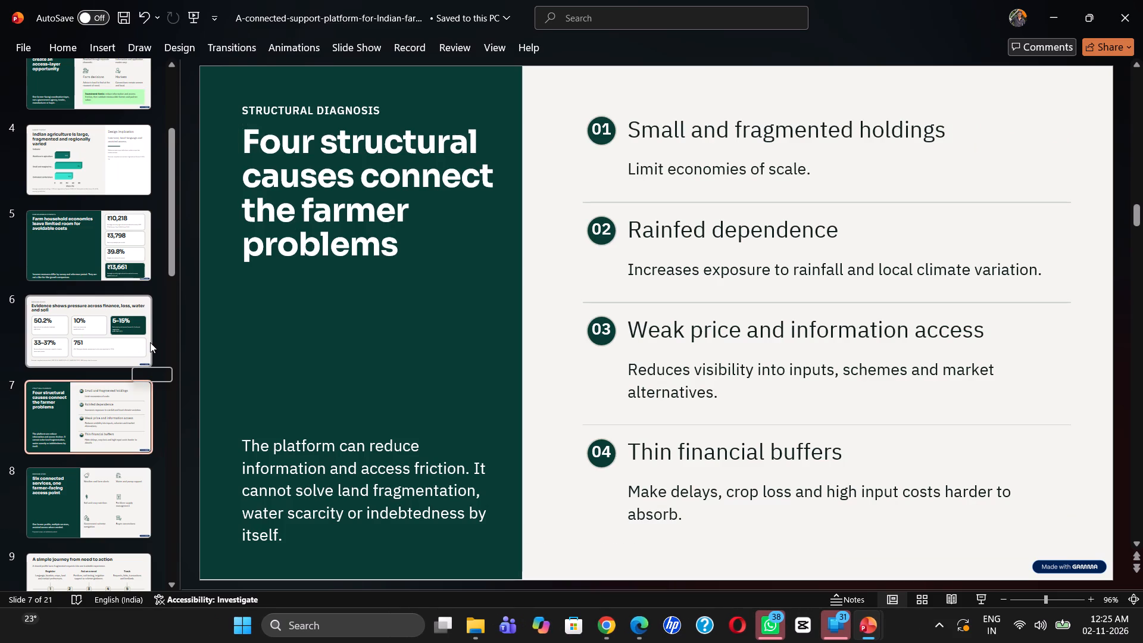
scroll(150, 342, "down", 1)
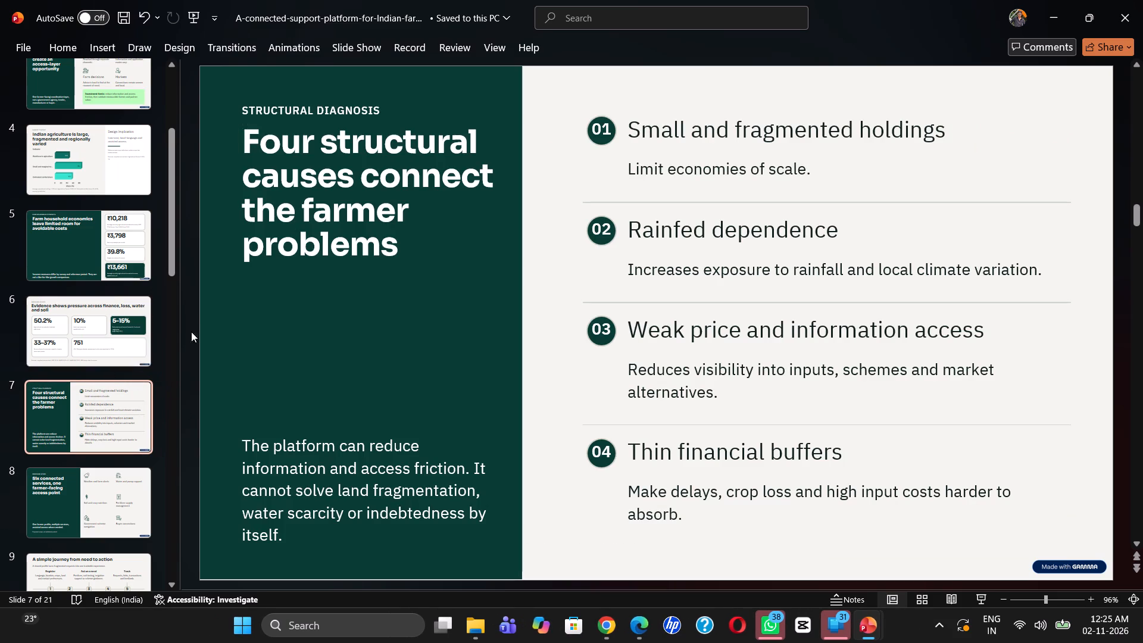
left_click_drag(111, 407, 111, 377)
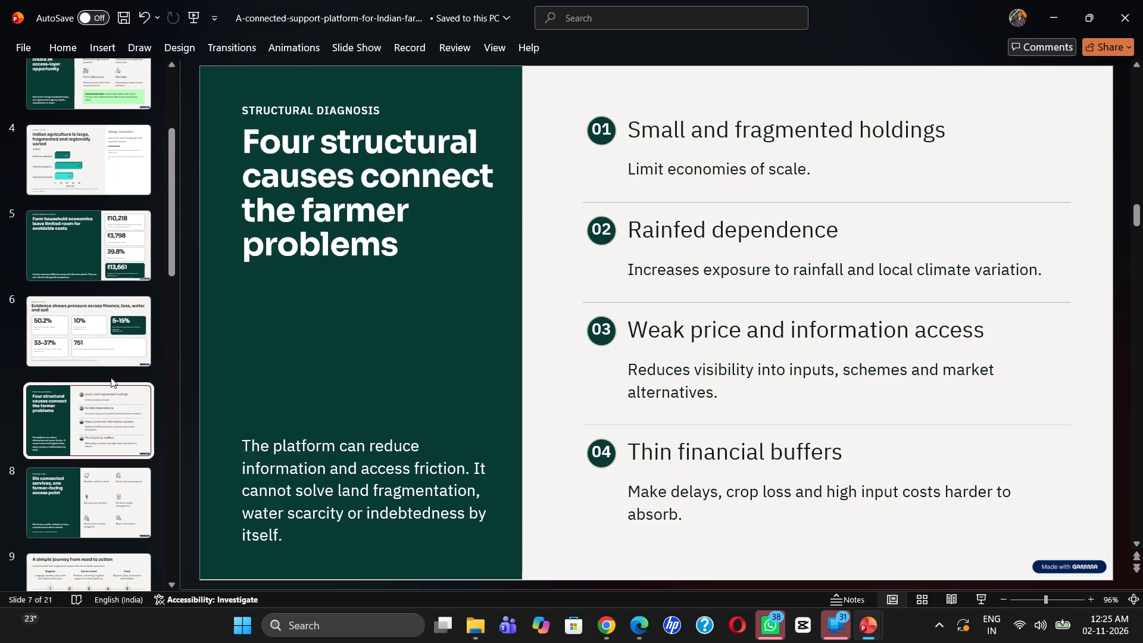
left_click_drag(111, 377, 111, 36)
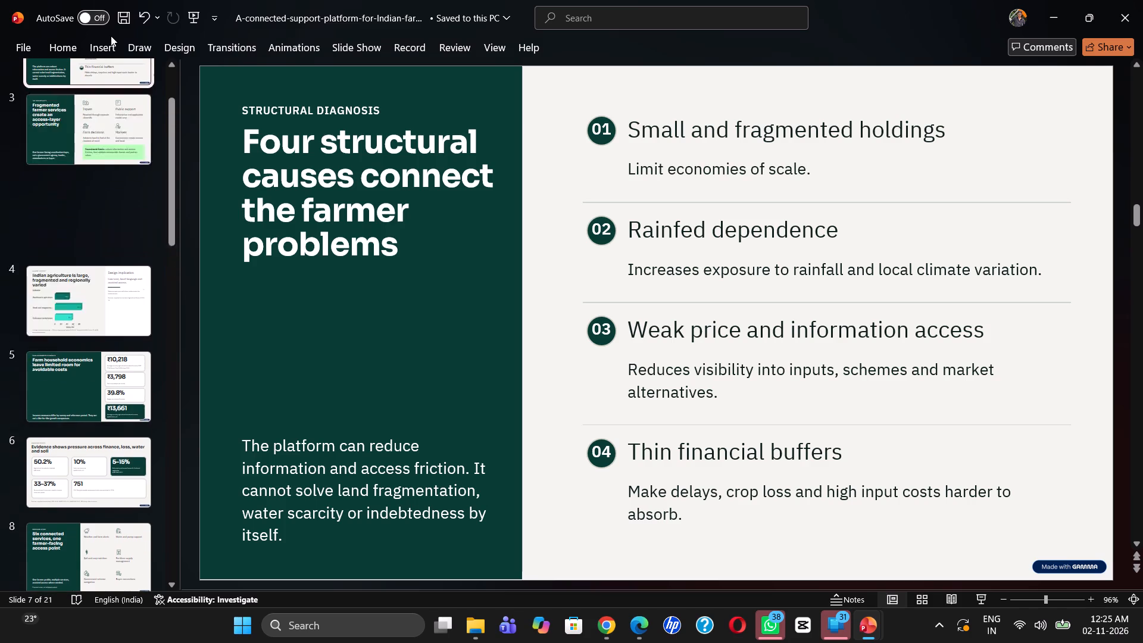
left_click_drag(111, 36, 104, 237)
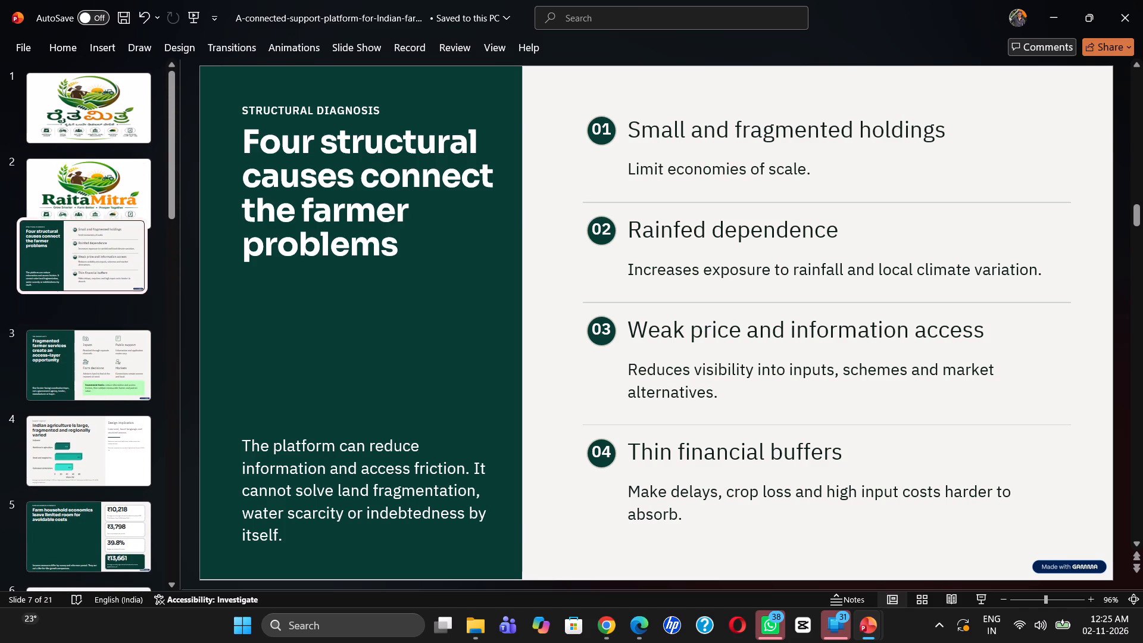
left_click_drag(104, 237, 106, 258)
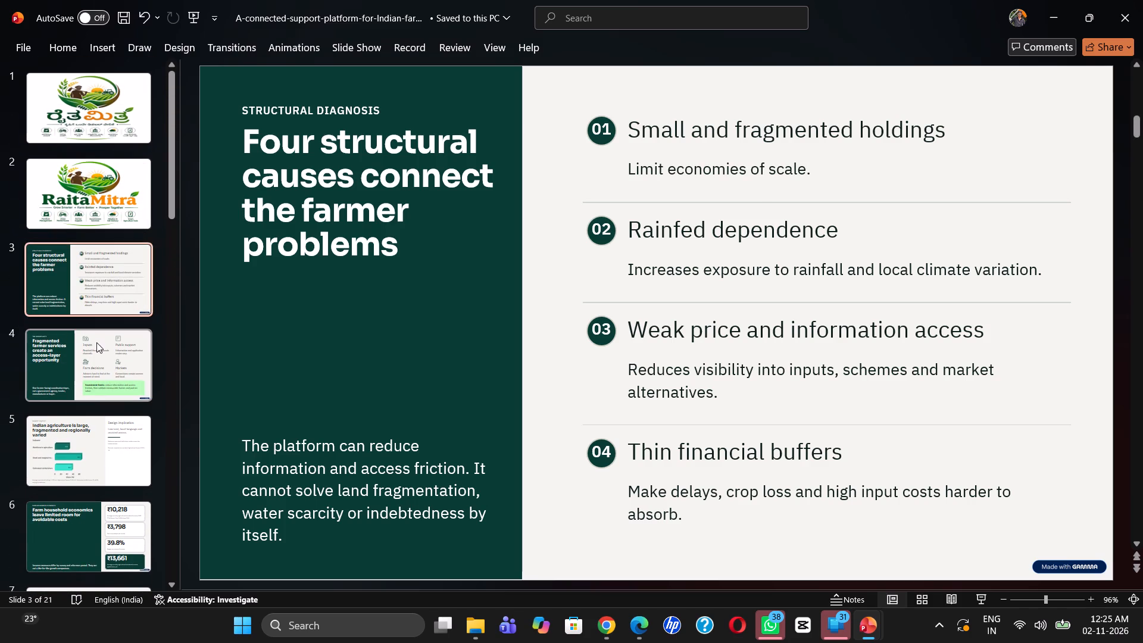
Move the "Fragmented farmer services" slide to position 7, between the pressure points evidence slide and the "Six connected services" slide.
left_click(96, 342)
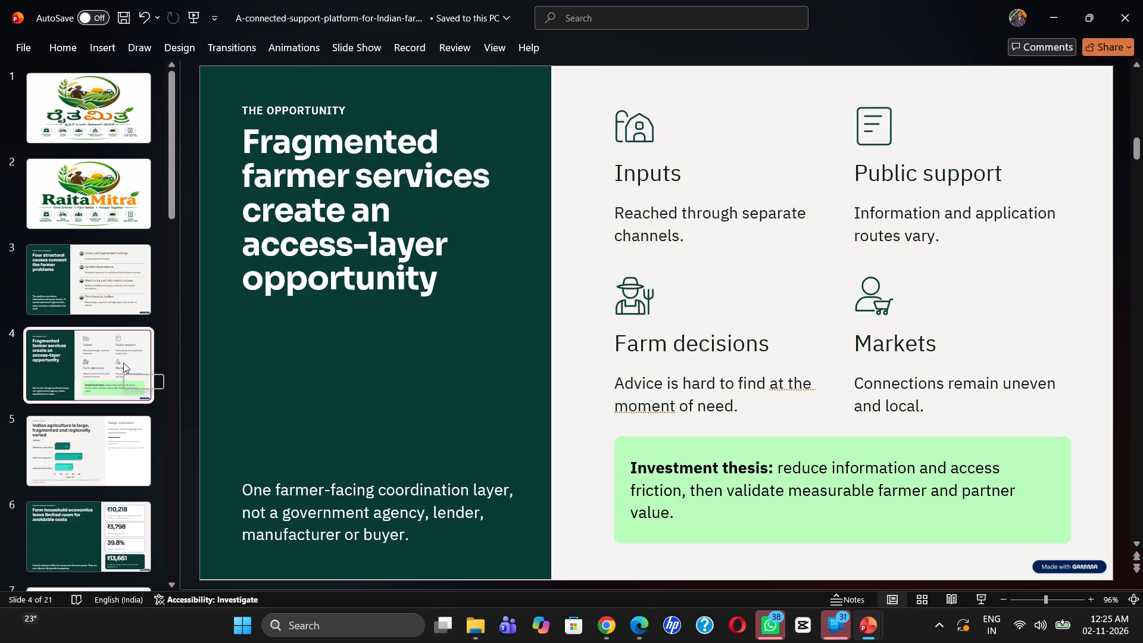
left_click_drag(123, 363, 124, 405)
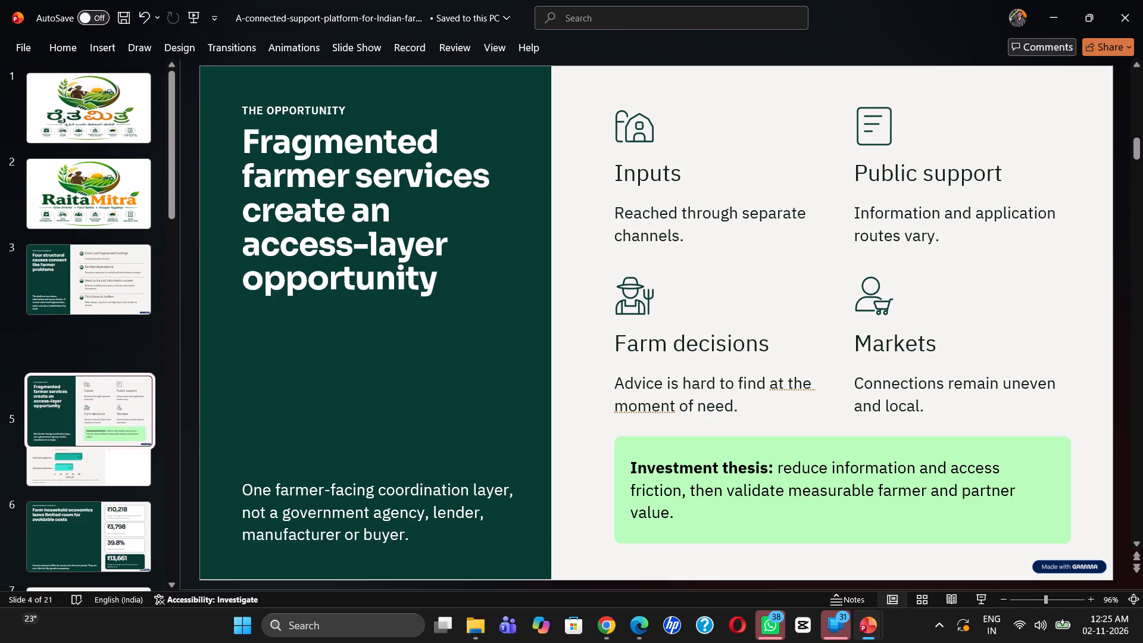
left_click_drag(124, 405, 117, 556)
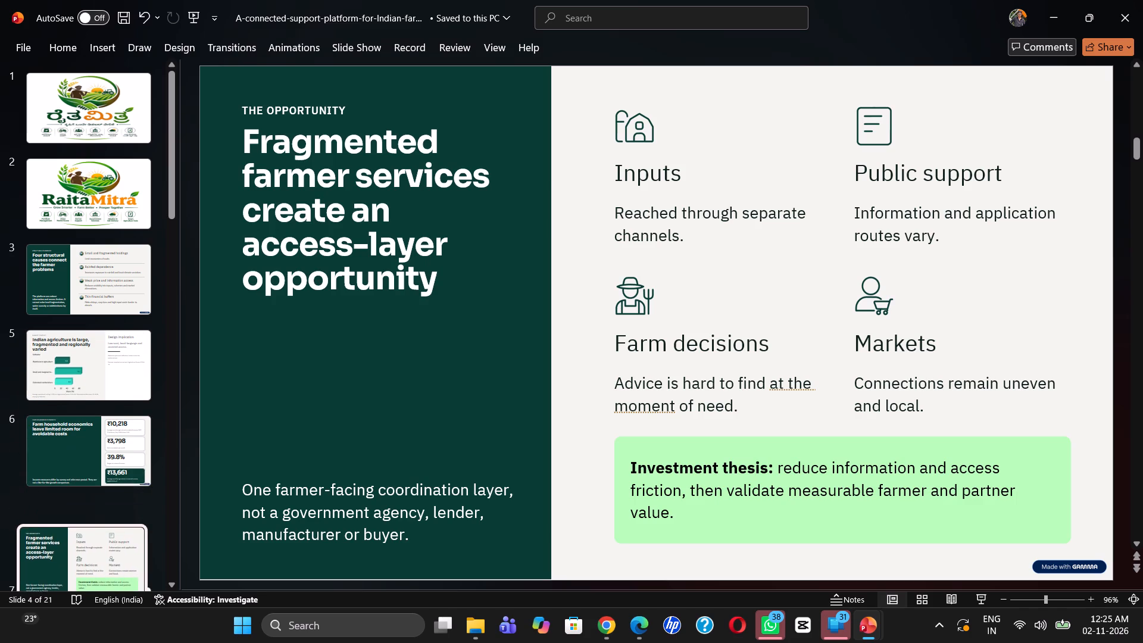
left_click_drag(117, 556, 123, 529)
scroll(126, 511, "down", 11)
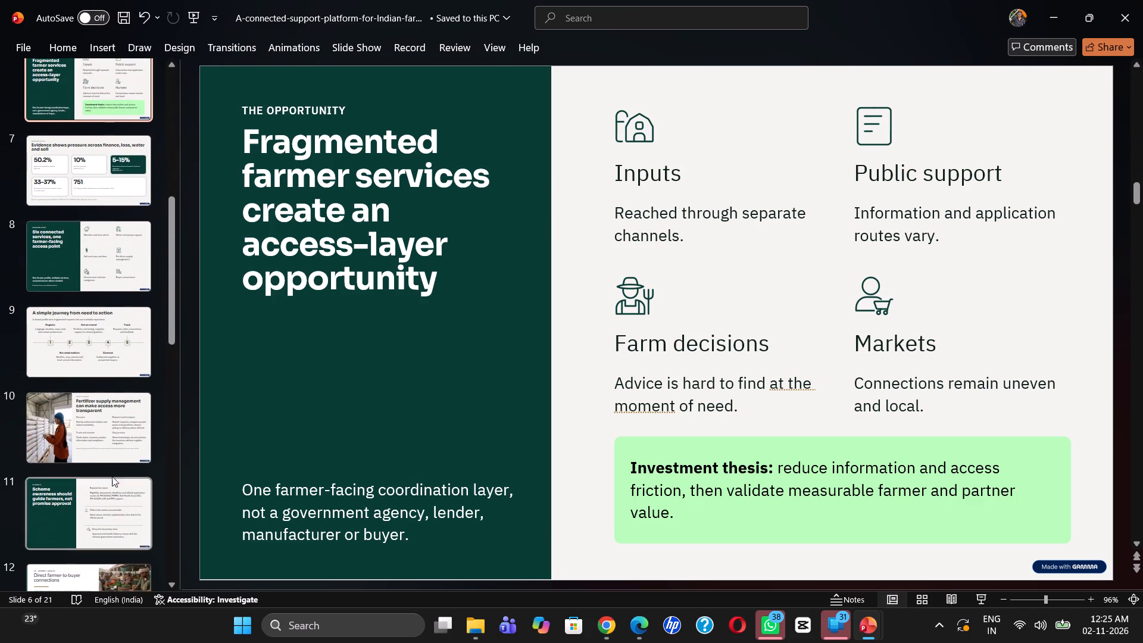
scroll(113, 492, "up", 6)
left_click_drag(113, 340, 107, 383)
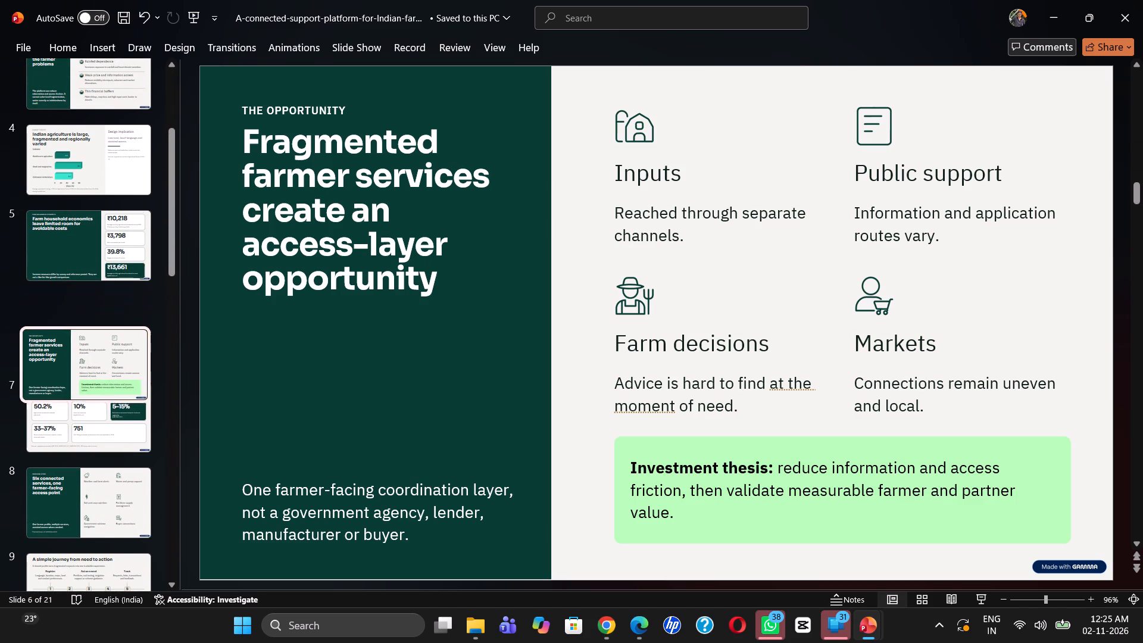
left_click_drag(107, 383, 117, 406)
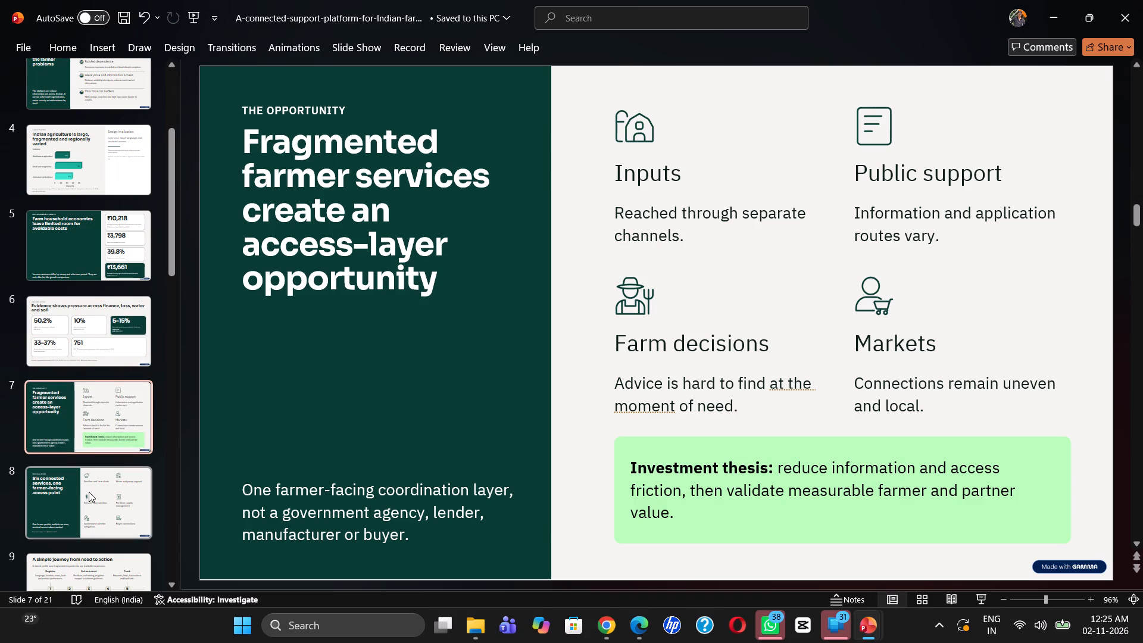
Review slides 8 to 14, from the six connected services through the modular platform architecture, checking their content and order.
left_click(89, 492)
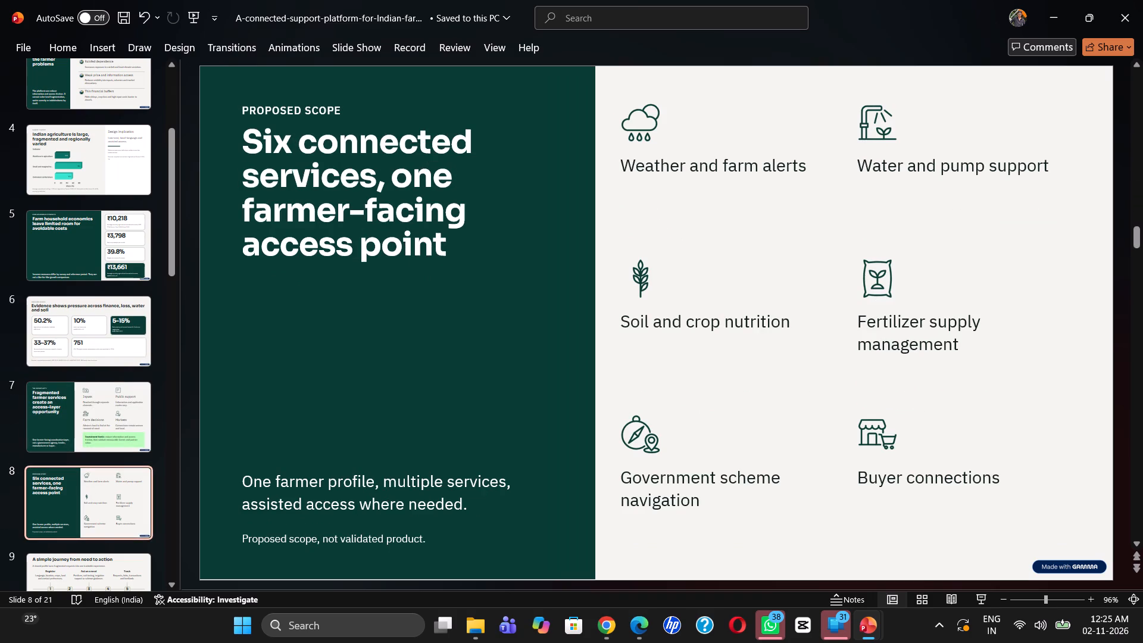
scroll(74, 508, "down", 1)
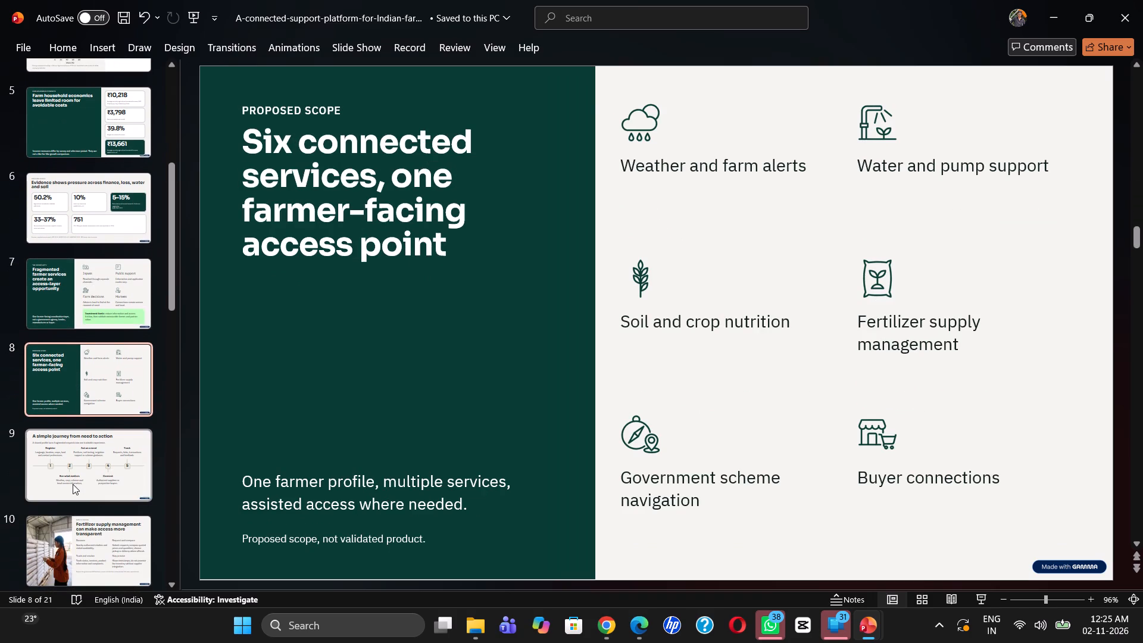
left_click(73, 484)
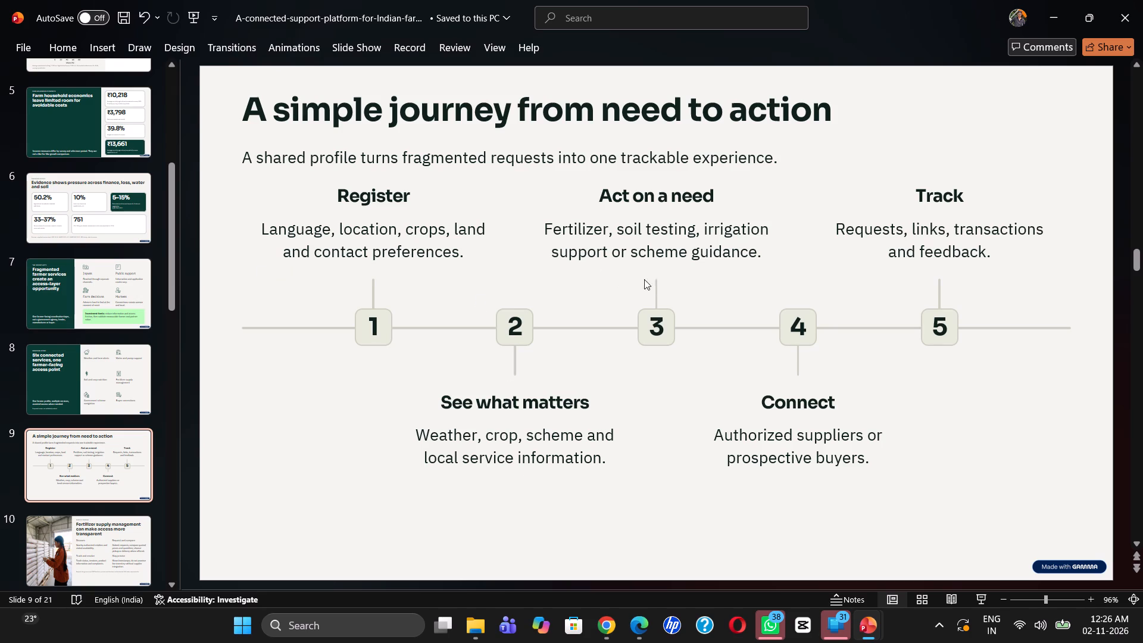
scroll(680, 287, "down", 1)
scroll(680, 287, "up", 1)
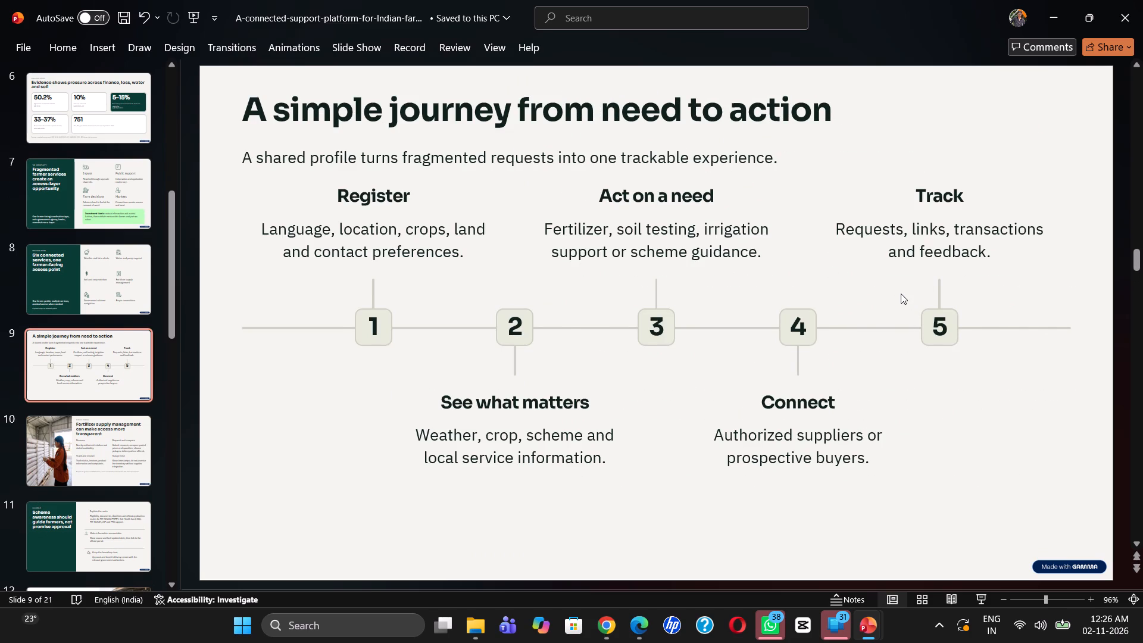
key("Down")
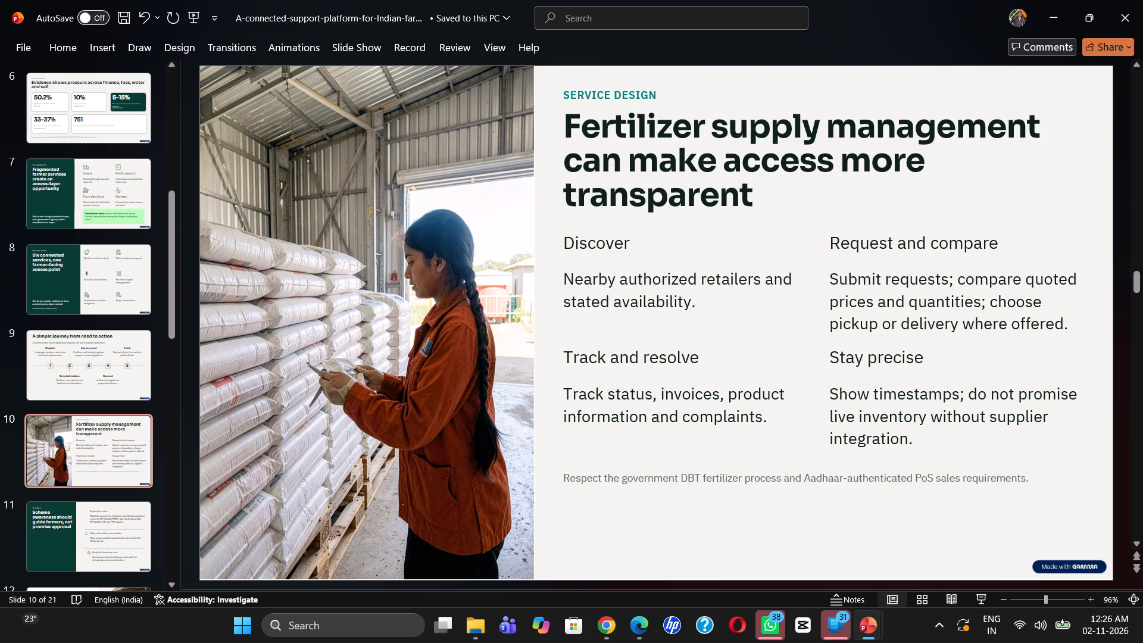
left_click(118, 285)
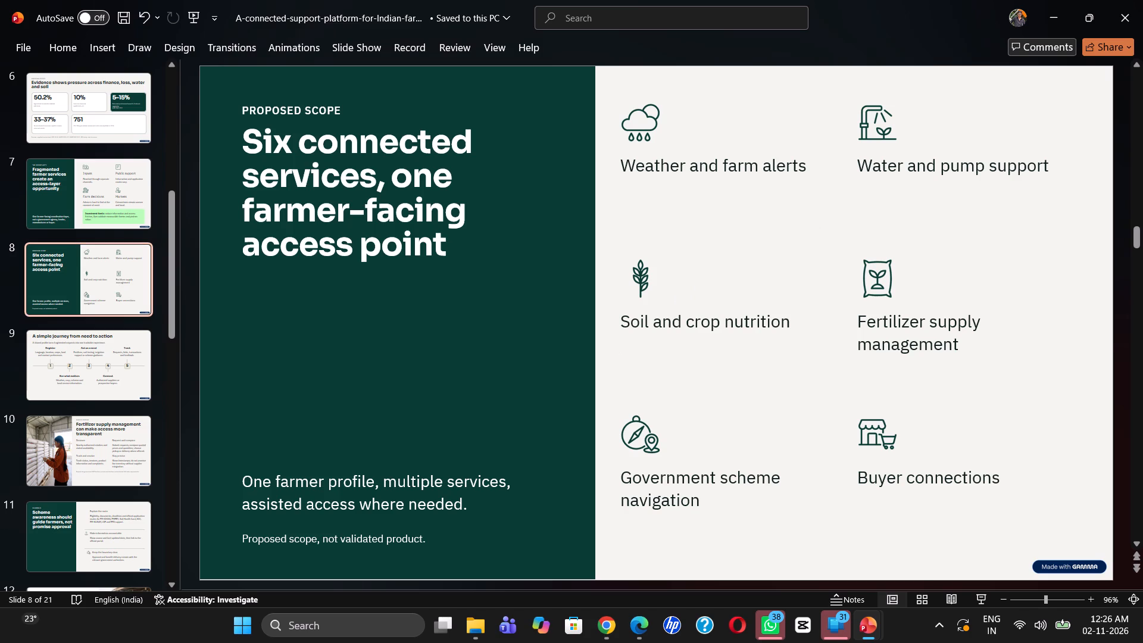
left_click(102, 505)
scroll(73, 568, "down", 2)
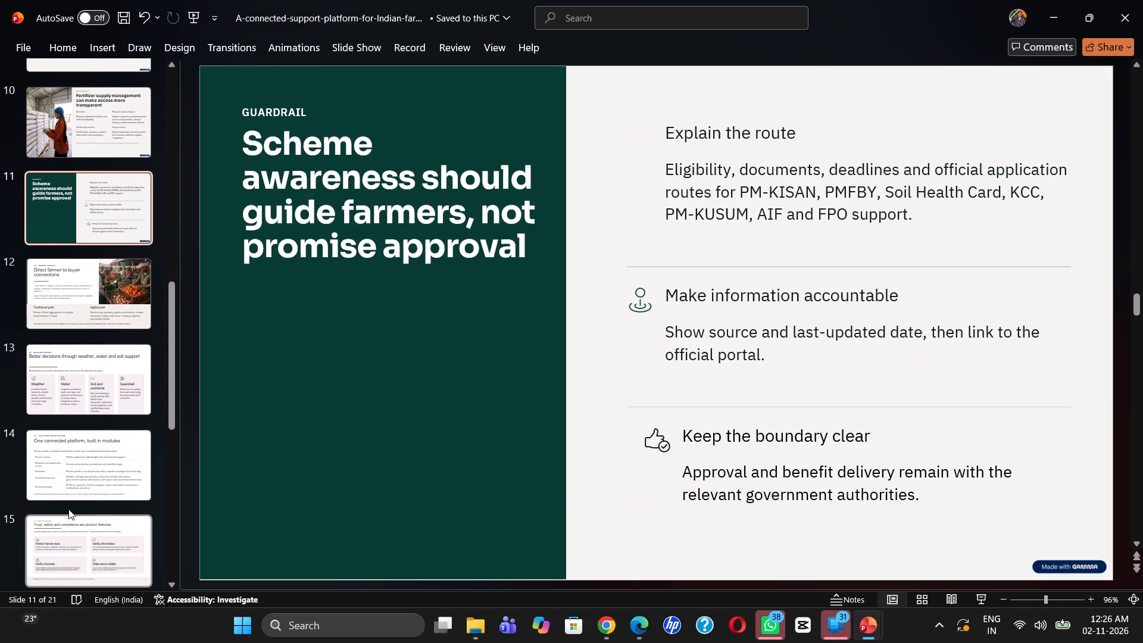
left_click(77, 312)
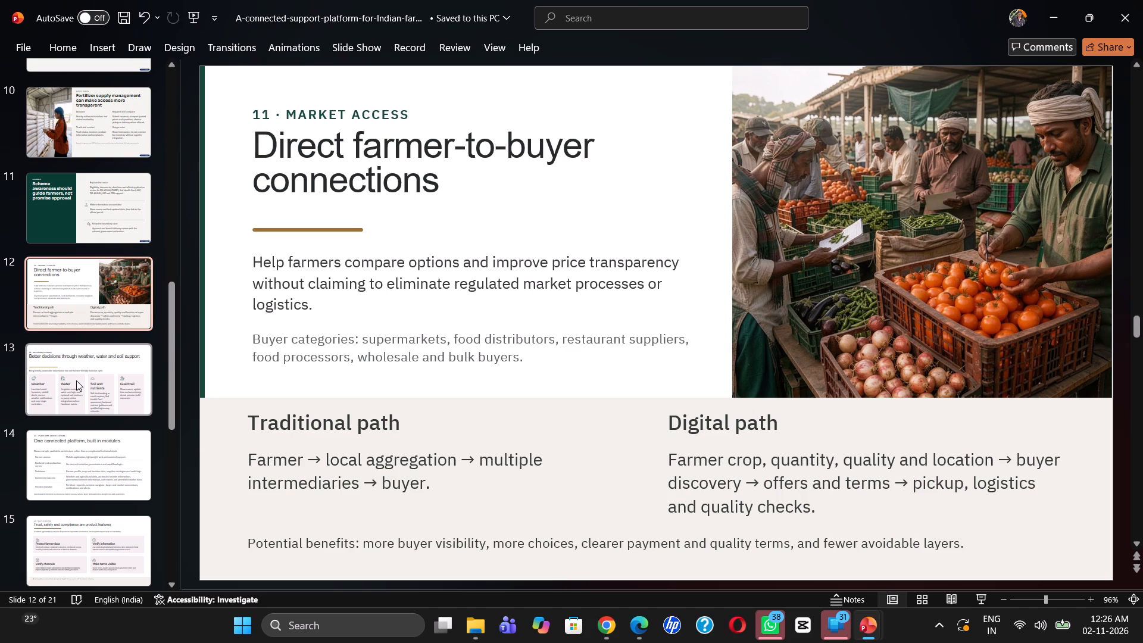
left_click(76, 380)
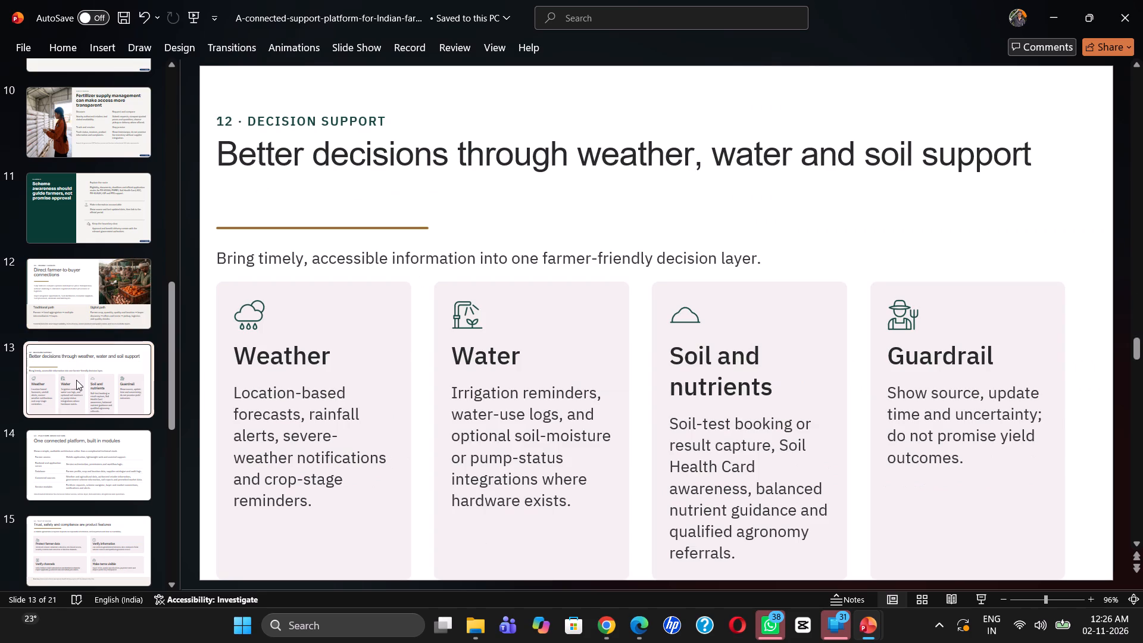
left_click(77, 447)
scroll(77, 447, "down", 1)
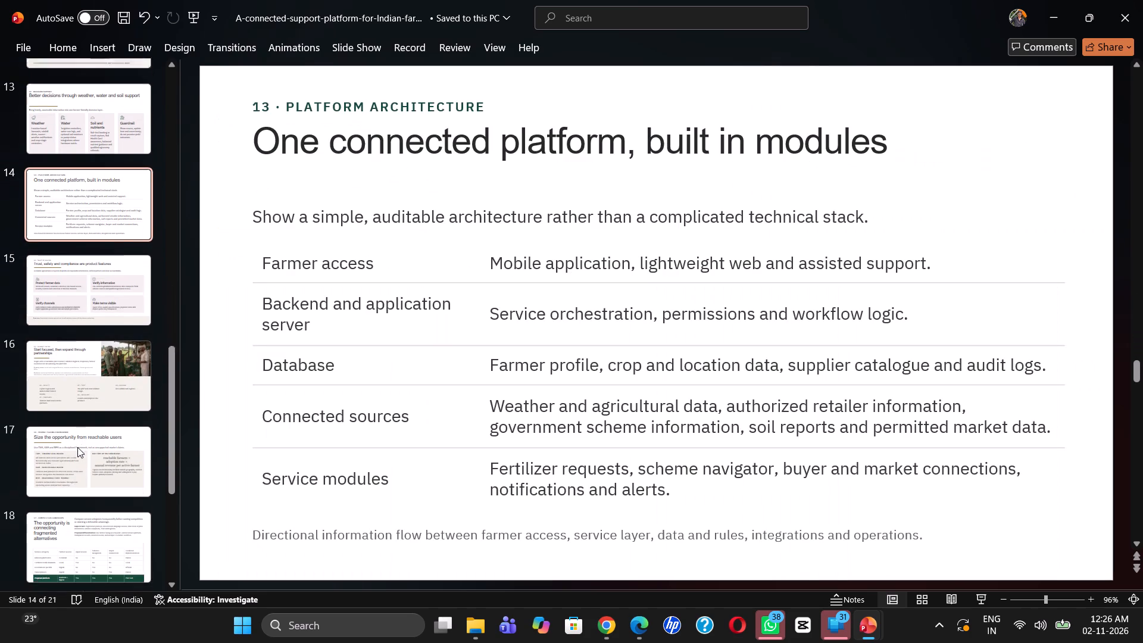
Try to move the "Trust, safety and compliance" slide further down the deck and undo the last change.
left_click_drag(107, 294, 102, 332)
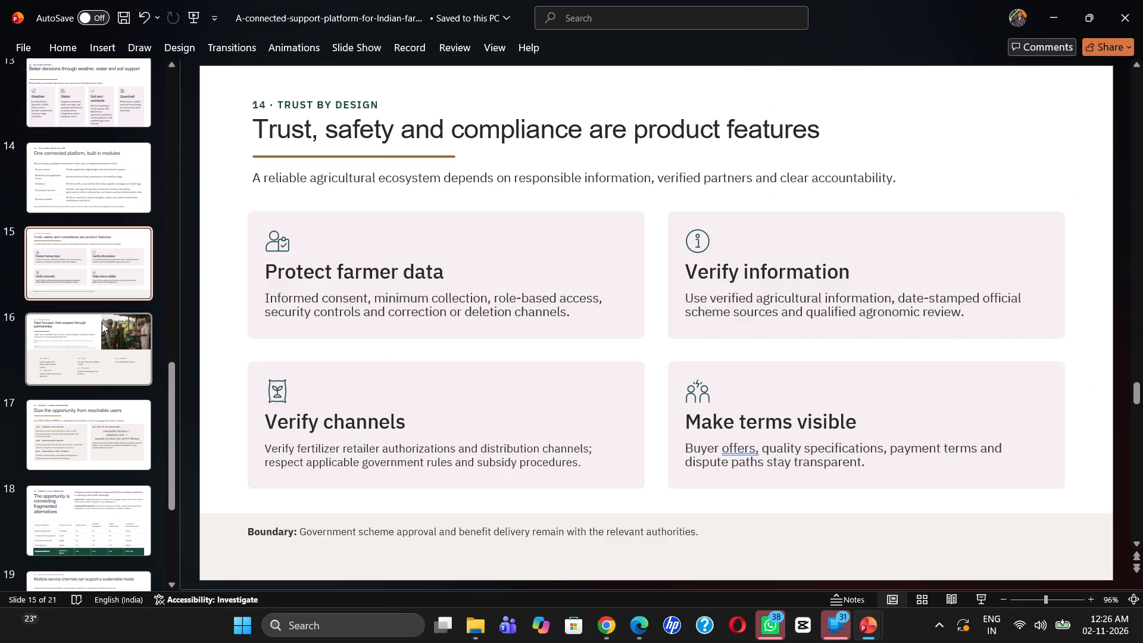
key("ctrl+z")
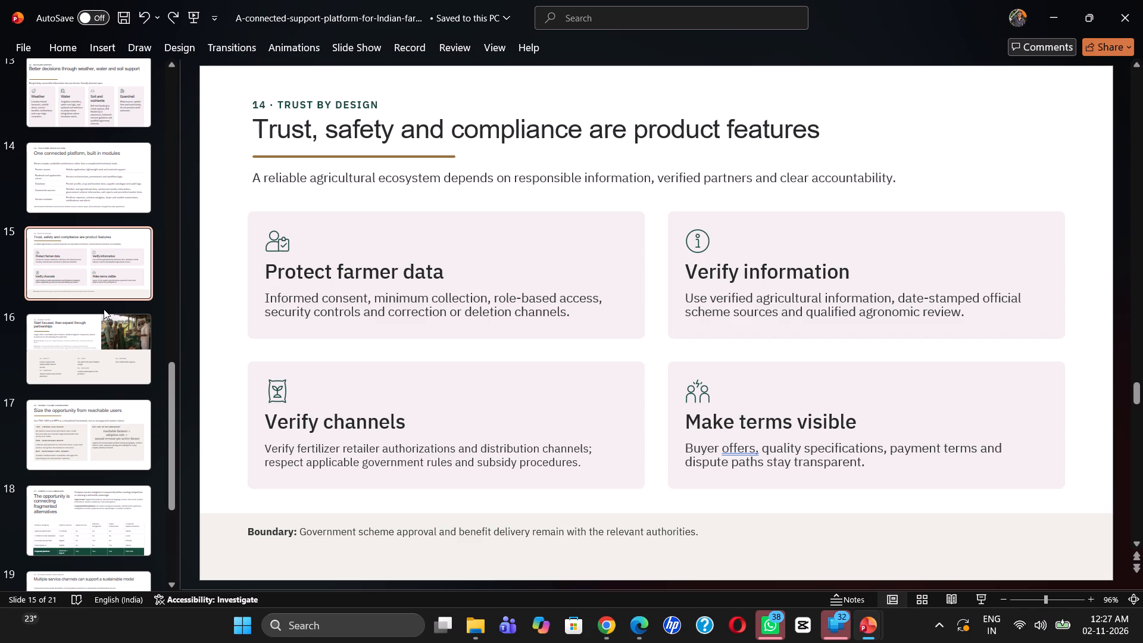
Review the slides from "Trust, safety and compliance are product features" through "Build the evidence before scaling", checking their content and order.
scroll(120, 248, "up", 1)
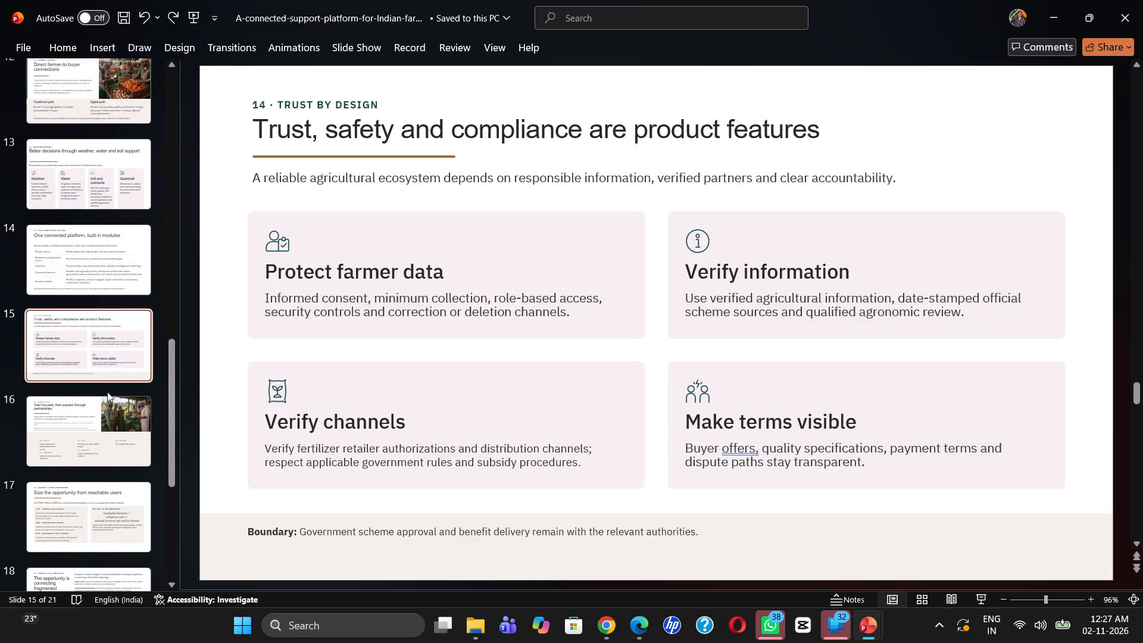
left_click(99, 424)
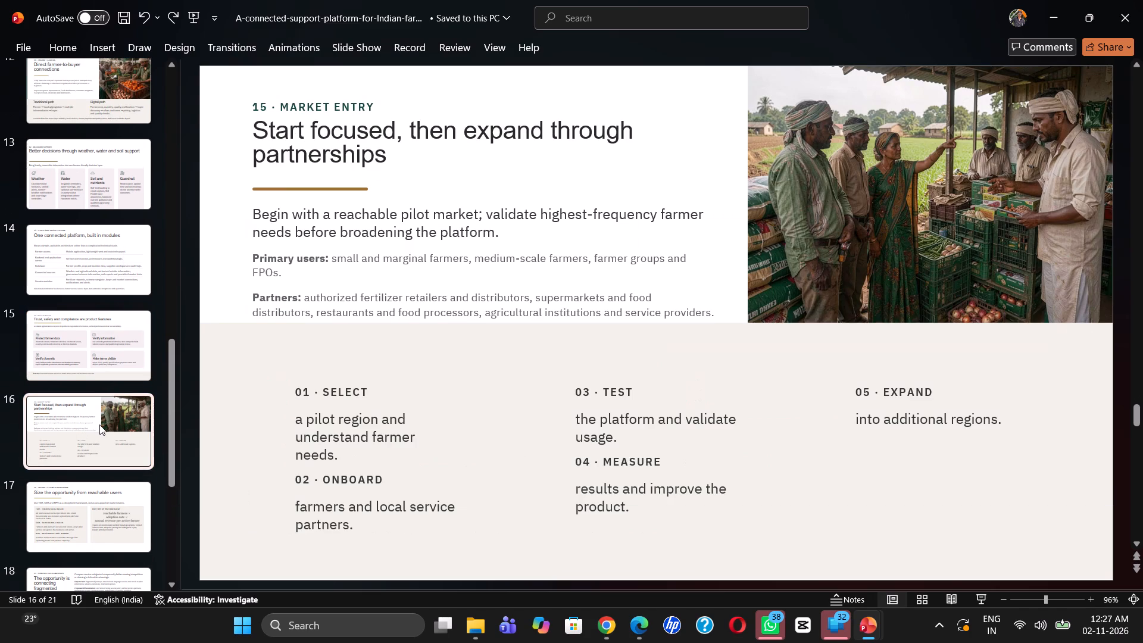
scroll(99, 424, "down", 1)
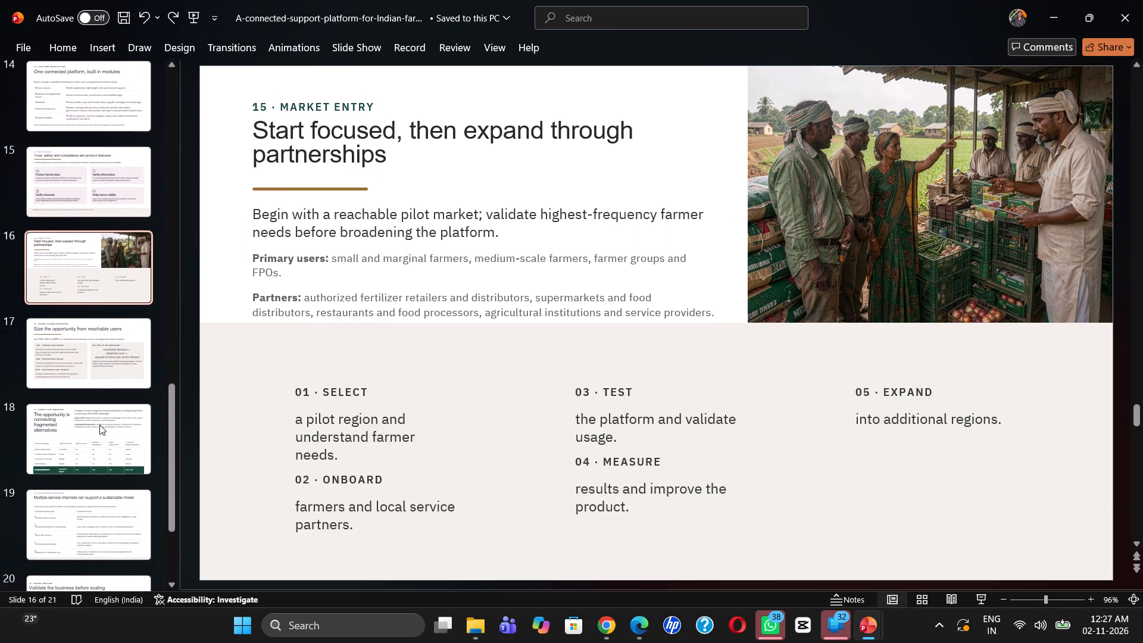
scroll(99, 424, "down", 5)
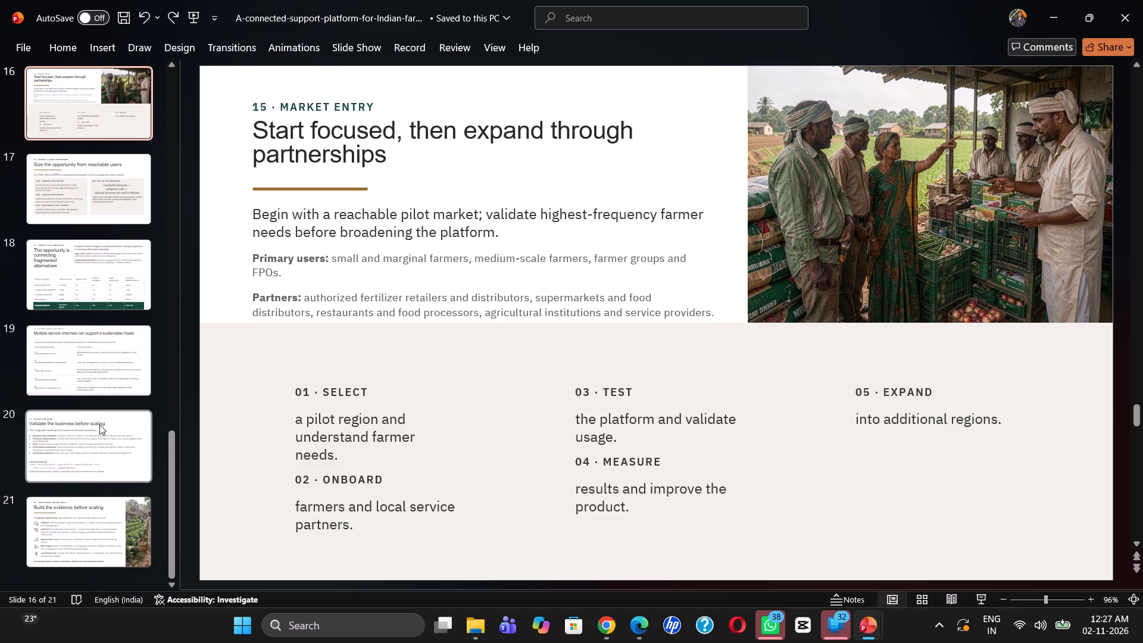
scroll(99, 424, "down", 1)
left_click(92, 523)
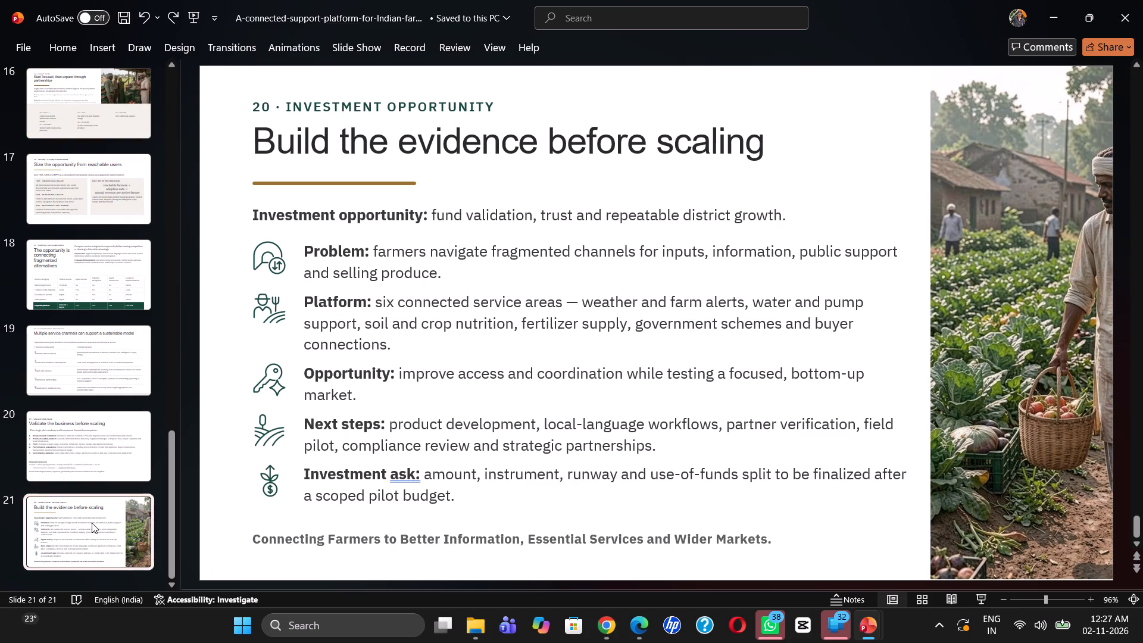
left_click(95, 362)
left_click(89, 244)
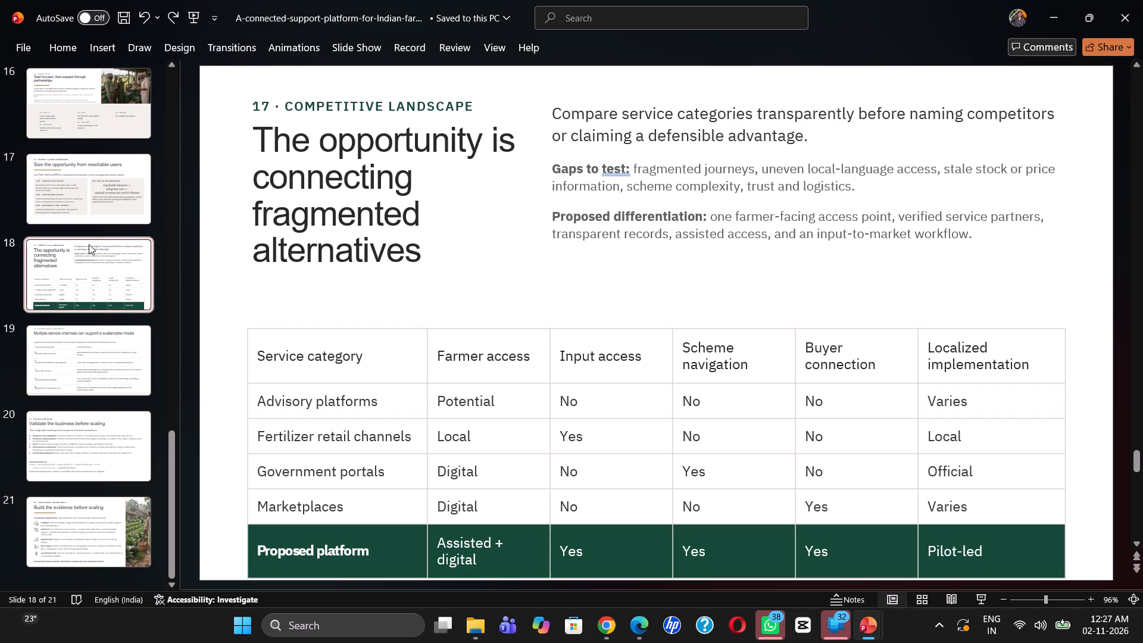
left_click(104, 186)
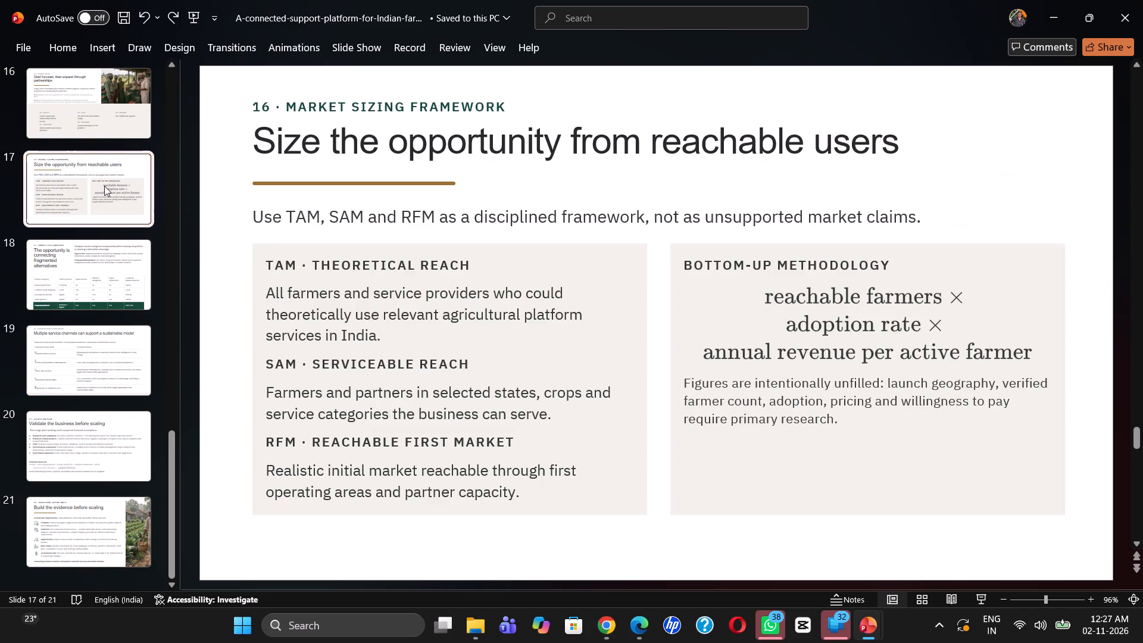
scroll(81, 176, "up", 1)
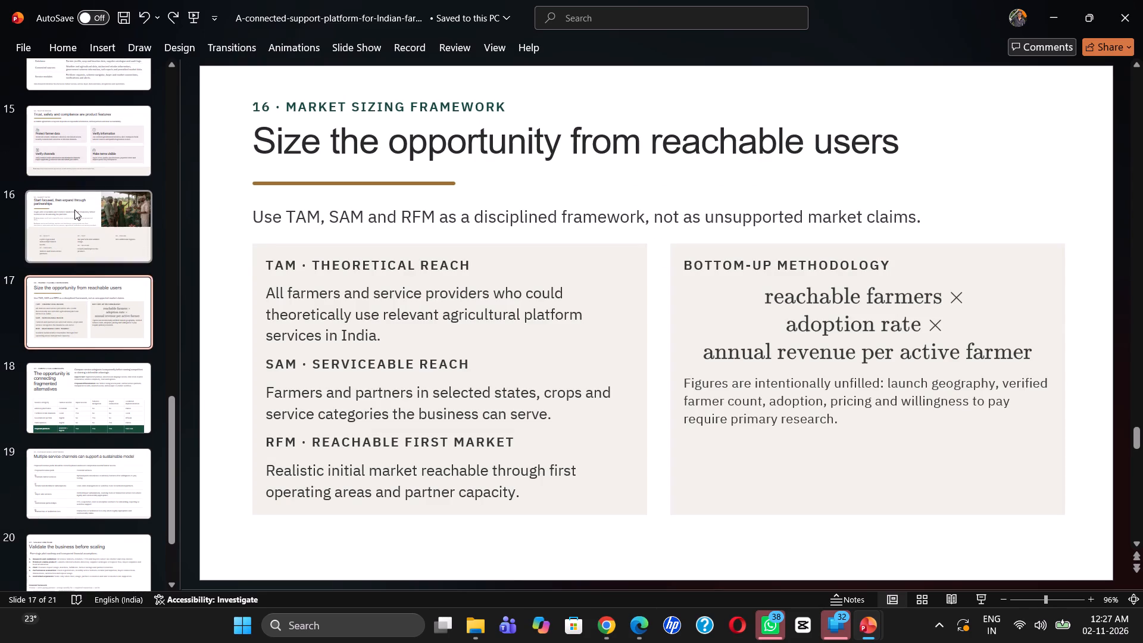
left_click(74, 210)
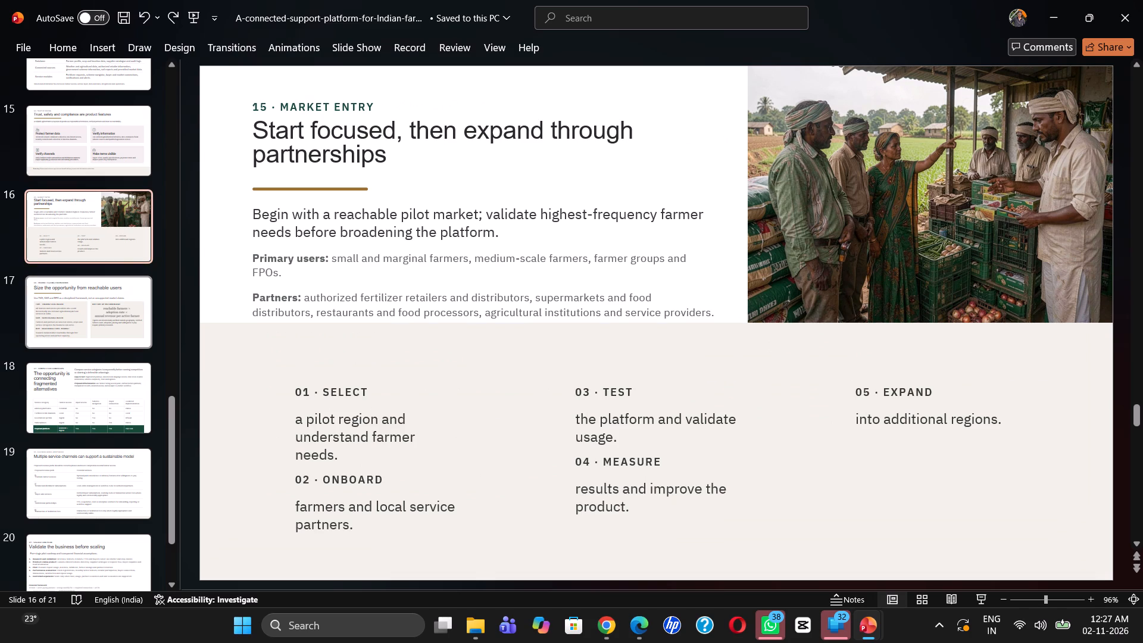
left_click(97, 152)
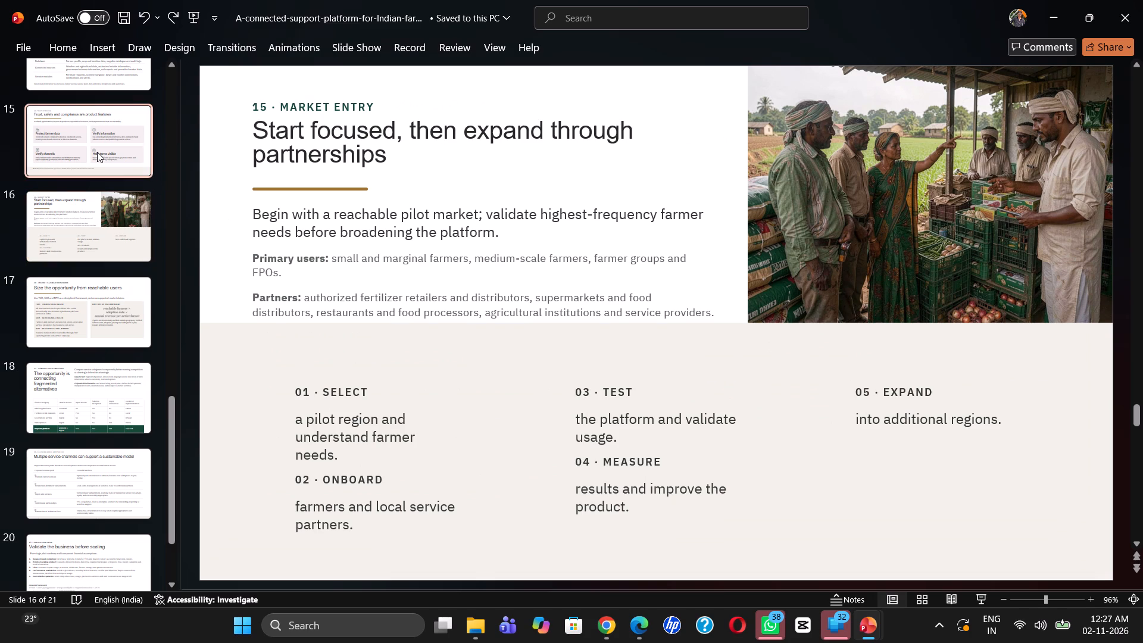
scroll(97, 152, "up", 9)
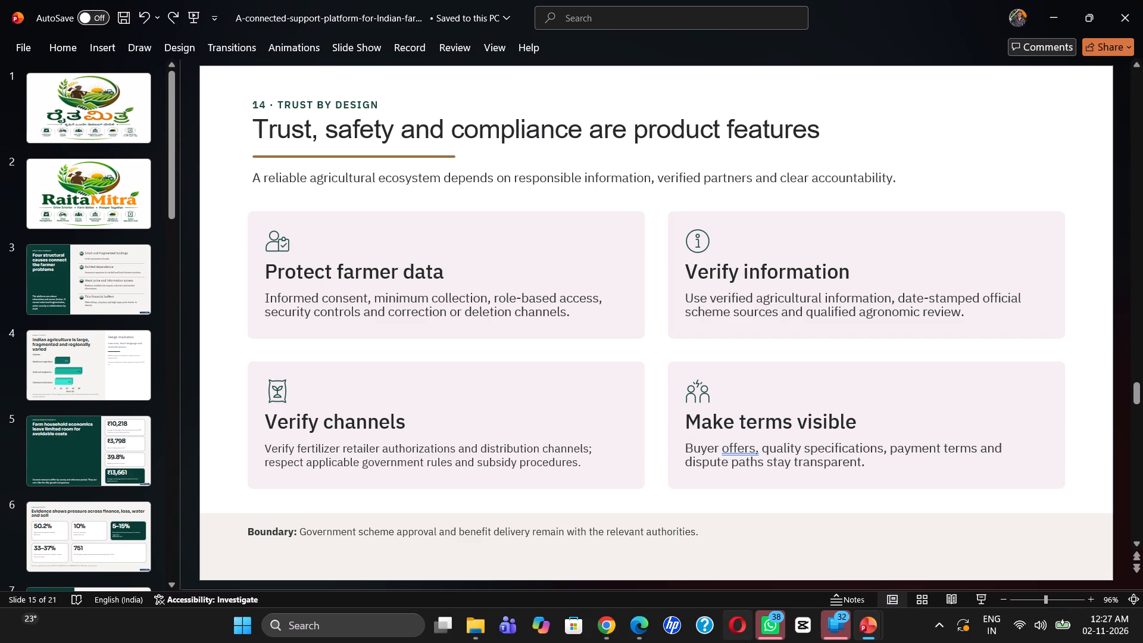
left_click(614, 625)
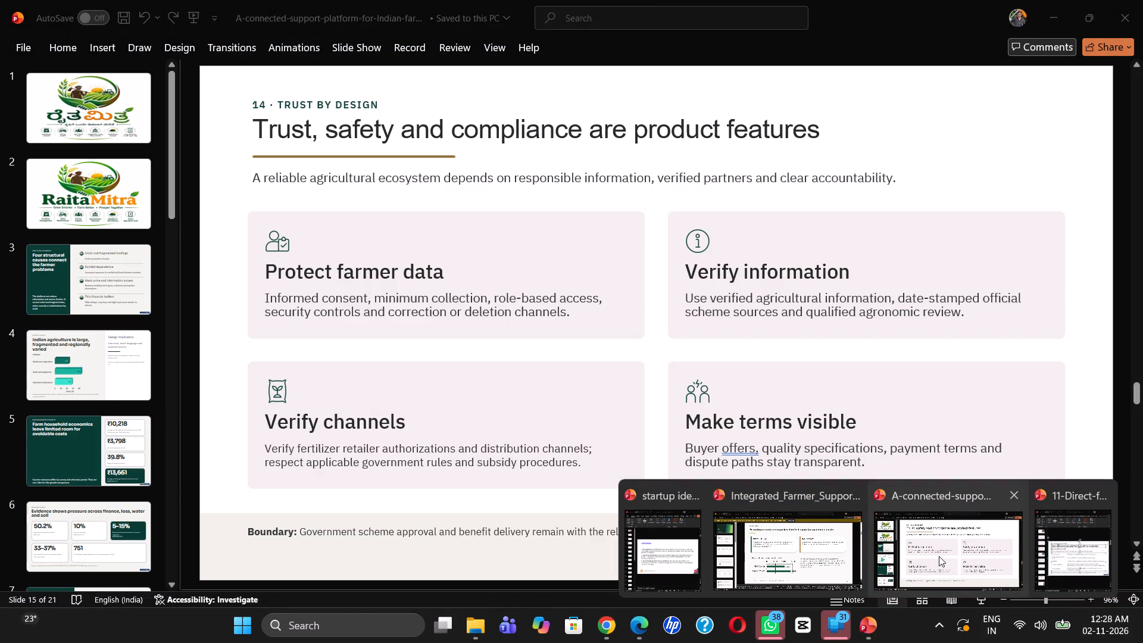
left_click(939, 556)
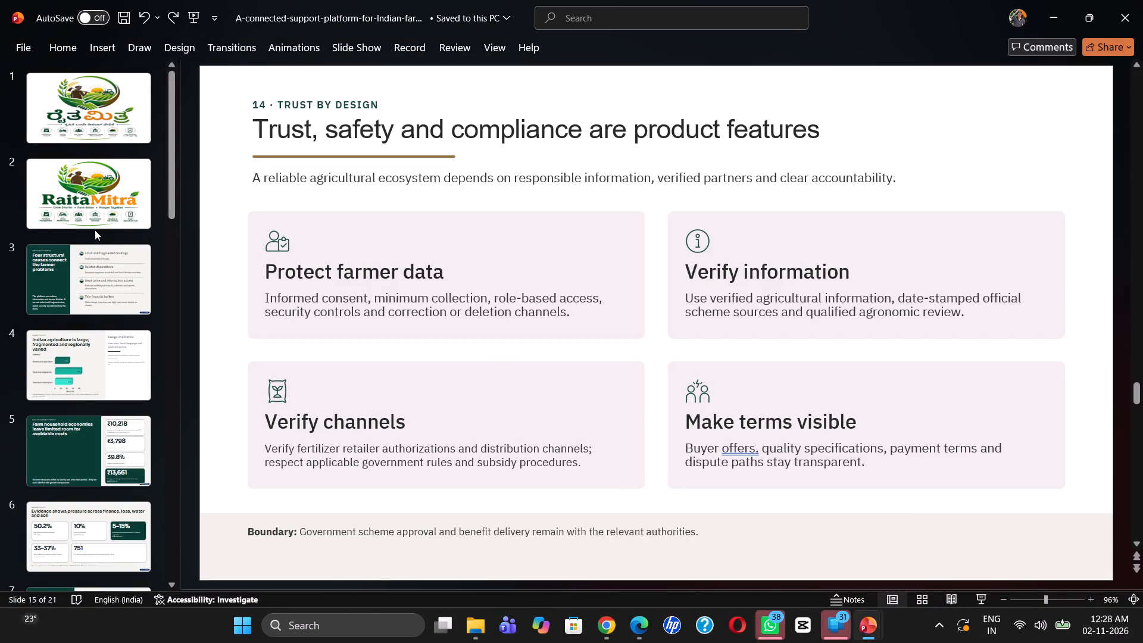
scroll(140, 146, "up", 3)
left_click(115, 366)
scroll(115, 366, "down", 2)
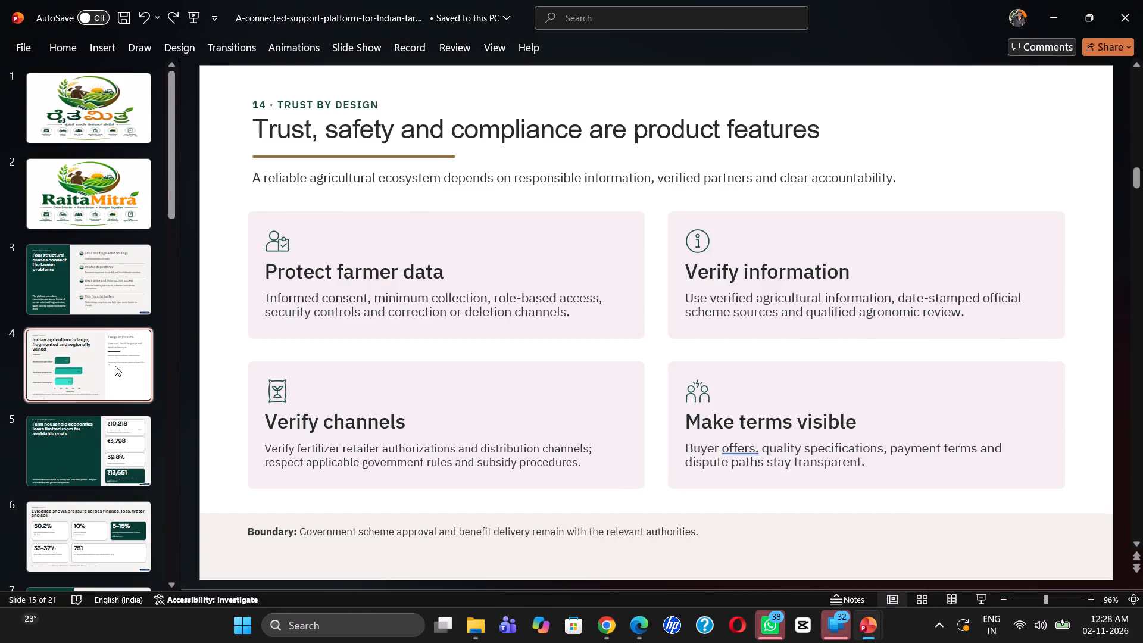
scroll(115, 366, "down", 6)
left_click(76, 149)
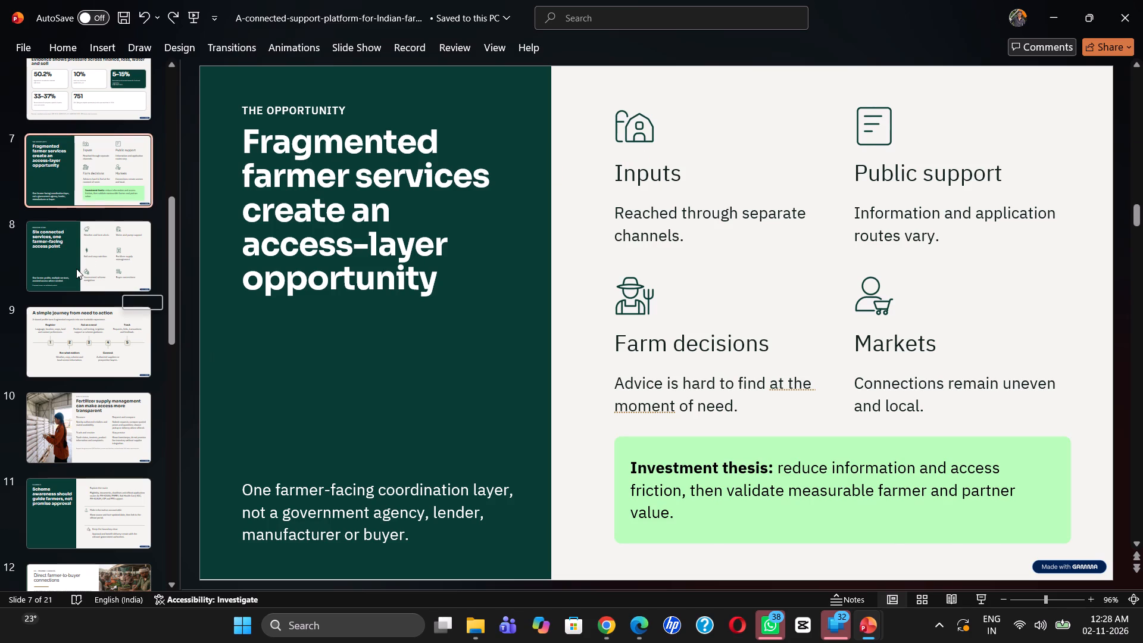
On the "Six connected services, one farmer-facing access point" slide, replace the "Water and pump support" label with "Rental machinery booking".
left_click(76, 269)
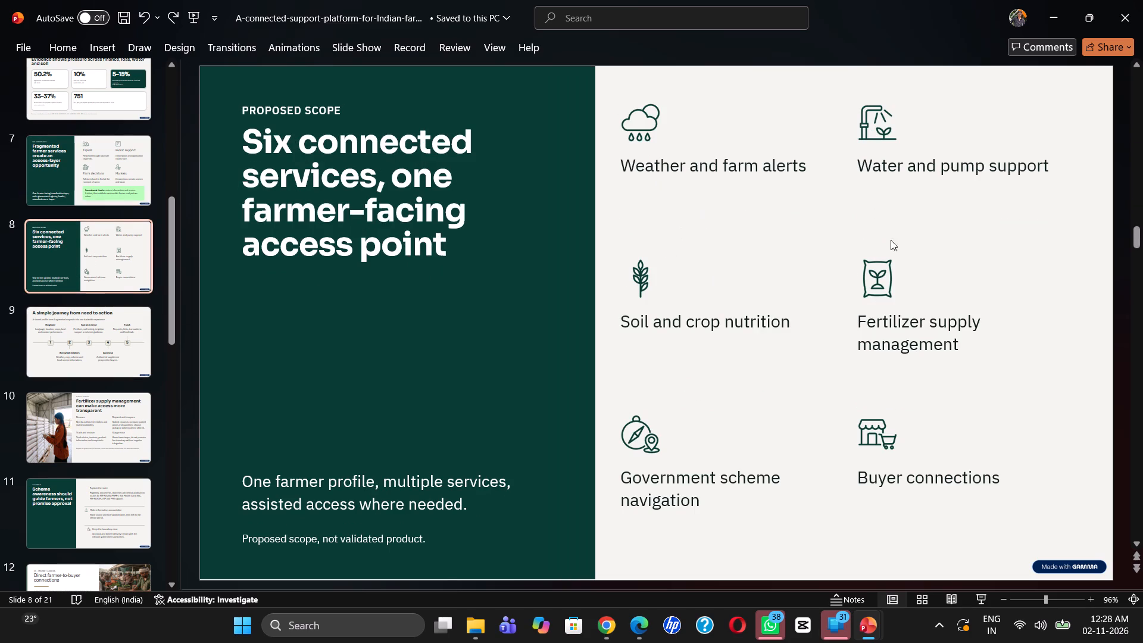
left_click(897, 143)
left_click(908, 179)
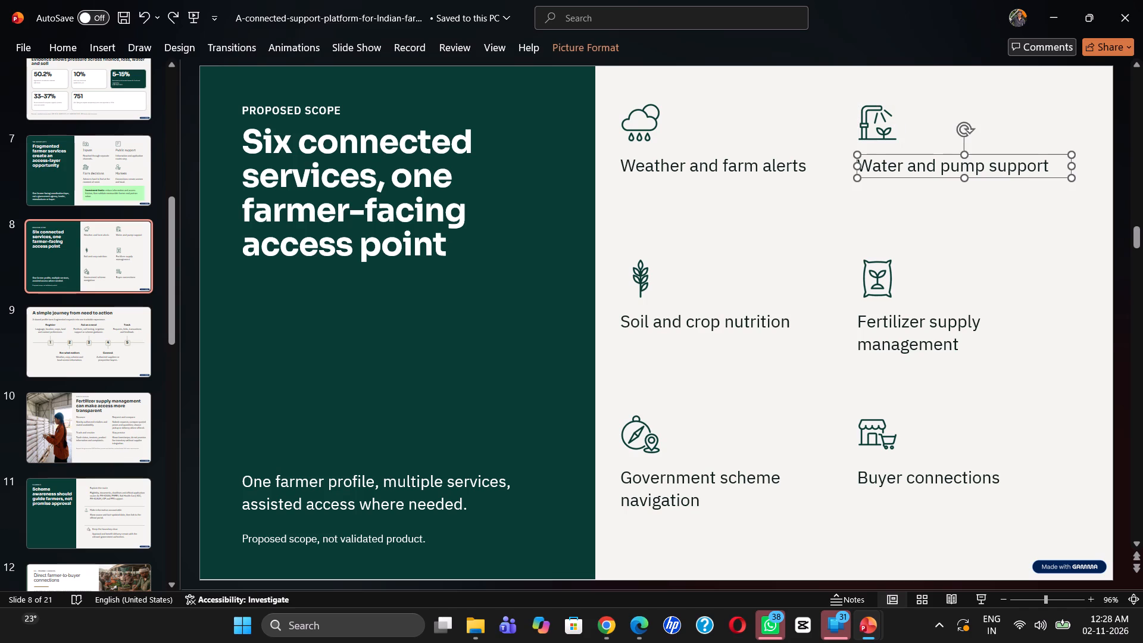
left_click(902, 135)
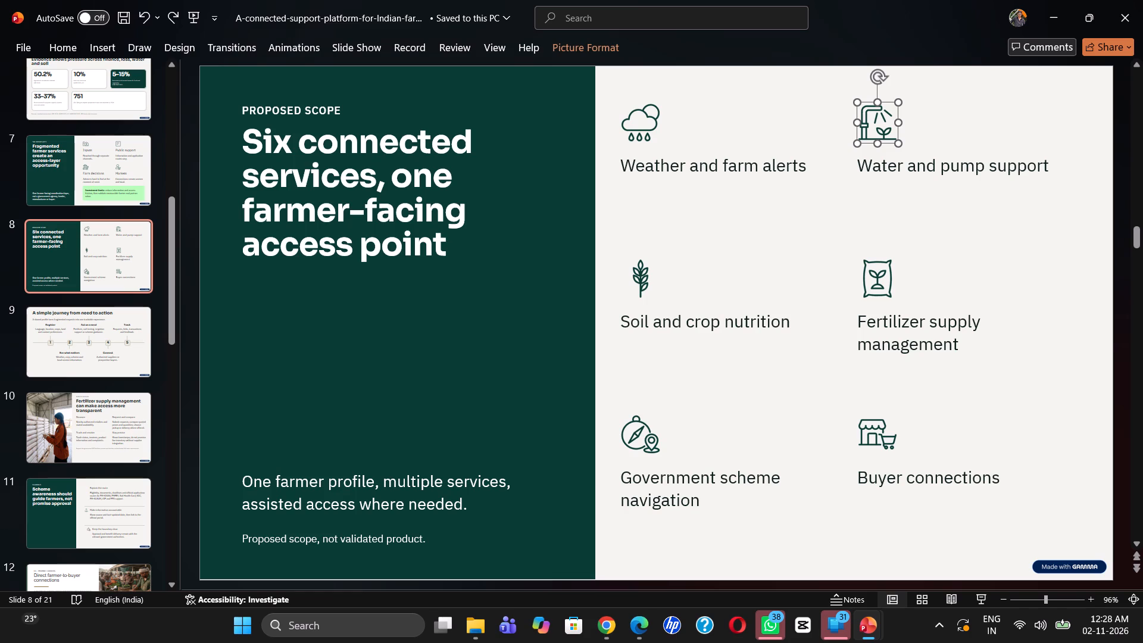
left_click(918, 174)
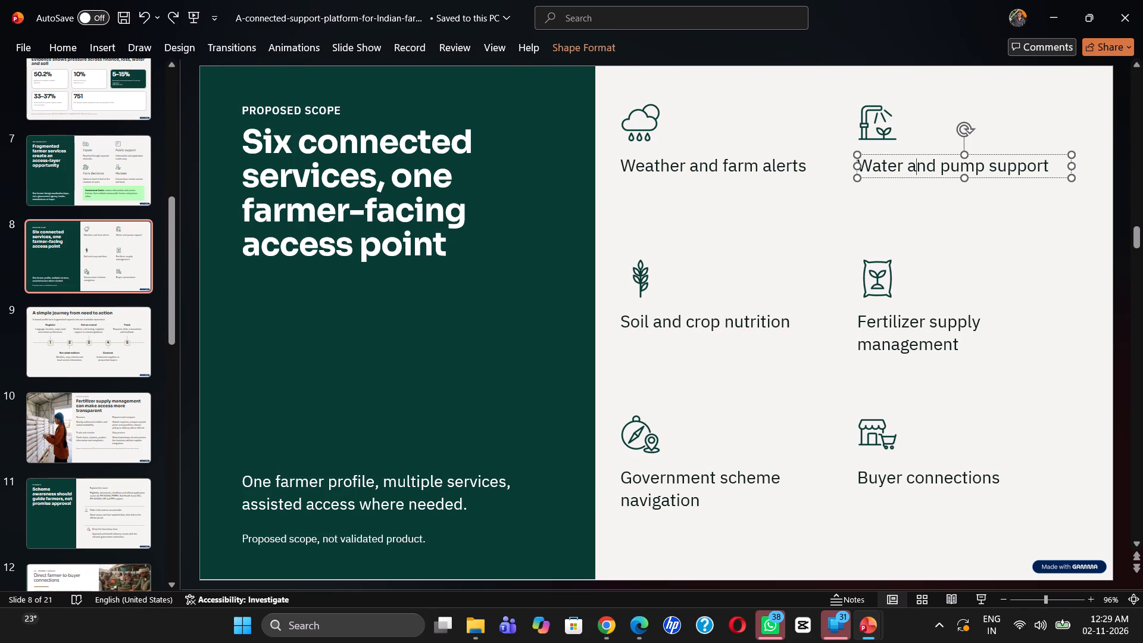
key("ctrl+a")
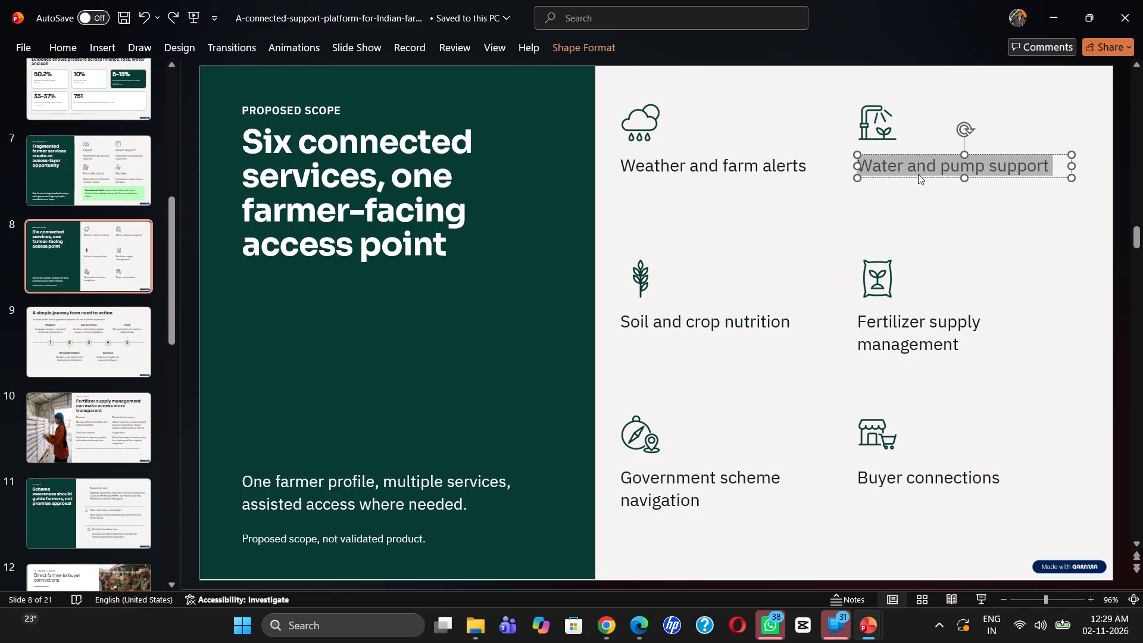
key("BackSpace")
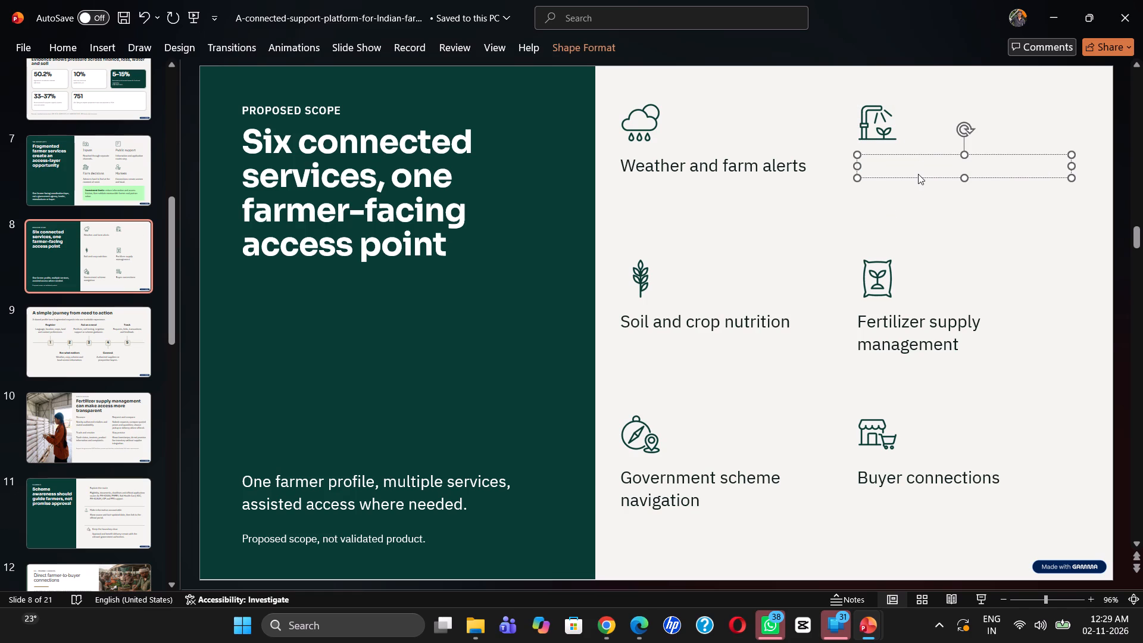
type("ma")
key("c")
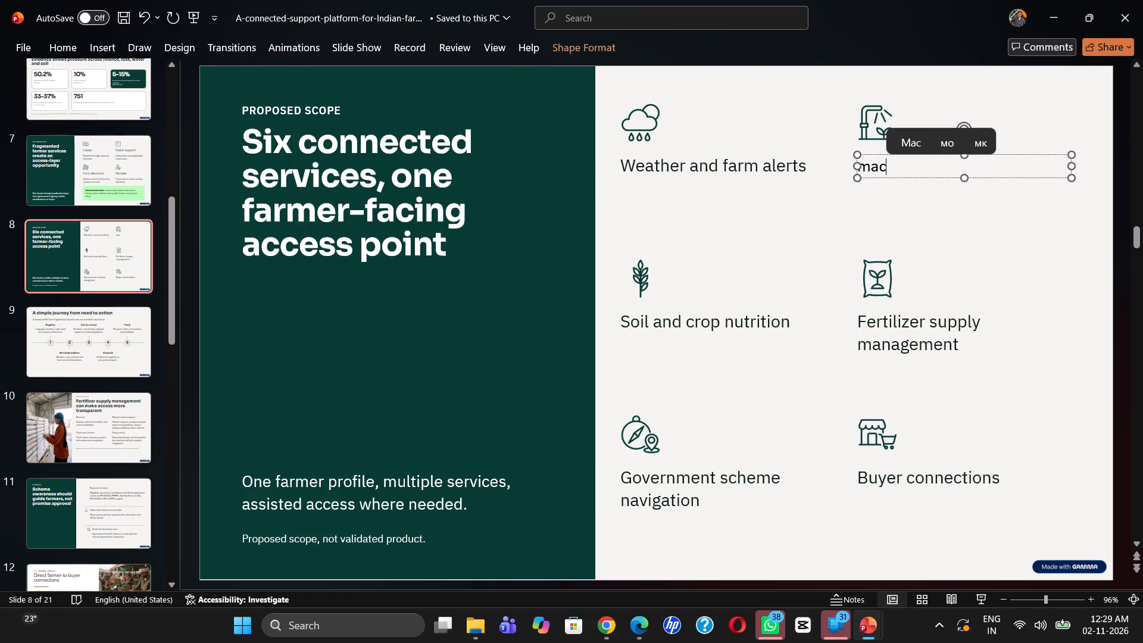
key("BackSpace")
key("BackSpace")
key("BackSpace")
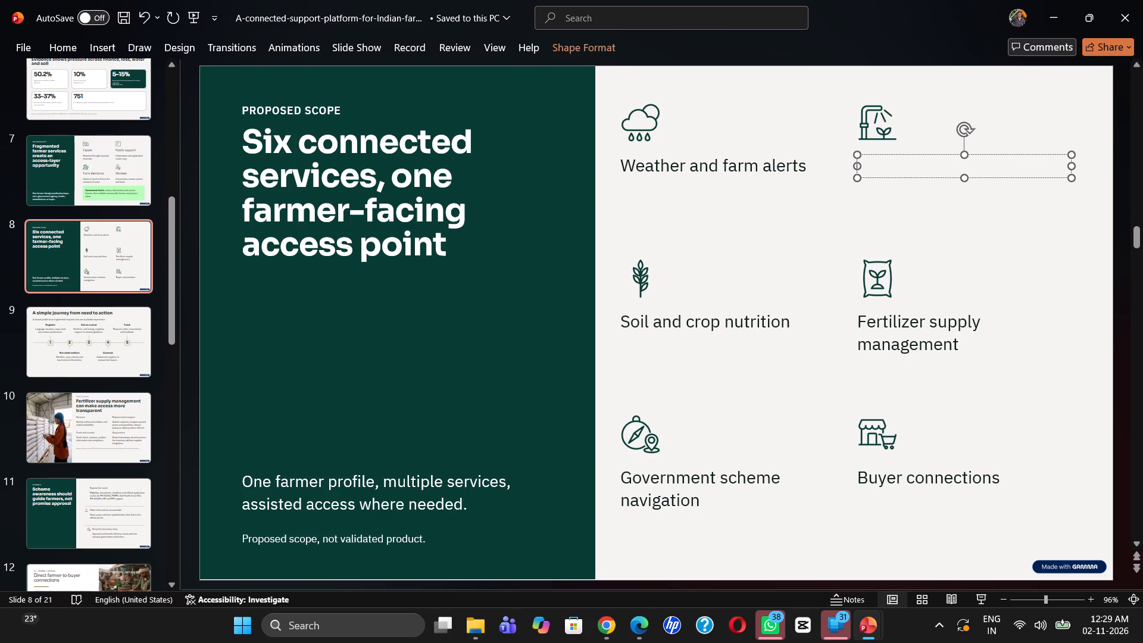
key("shift+r")
type("ental")
key("space")
type("machinary bookin")
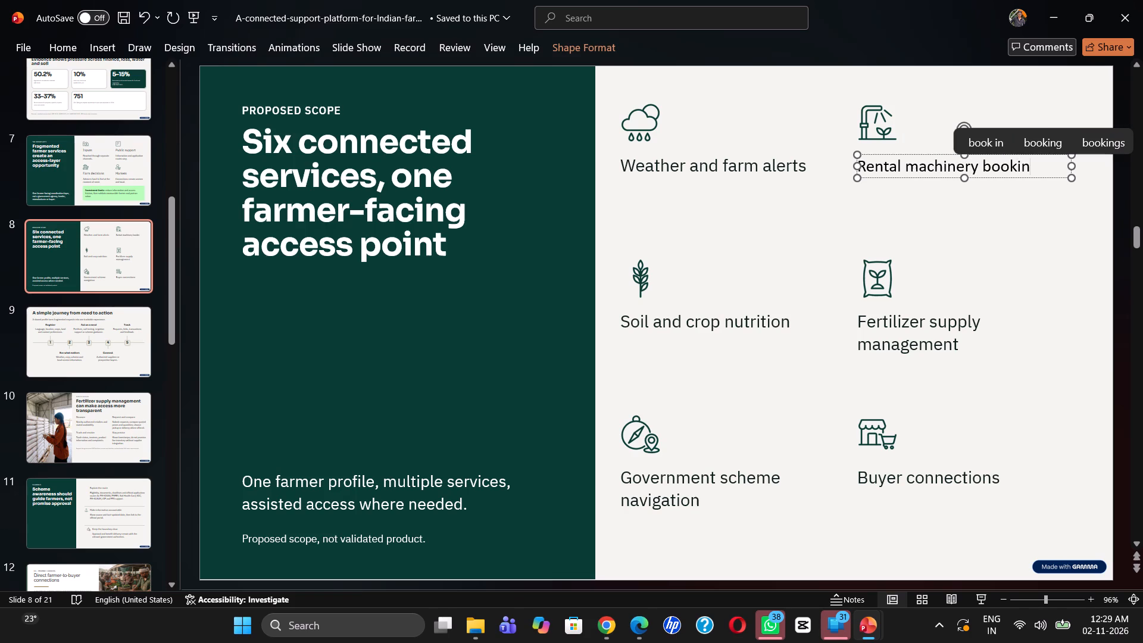
key("g")
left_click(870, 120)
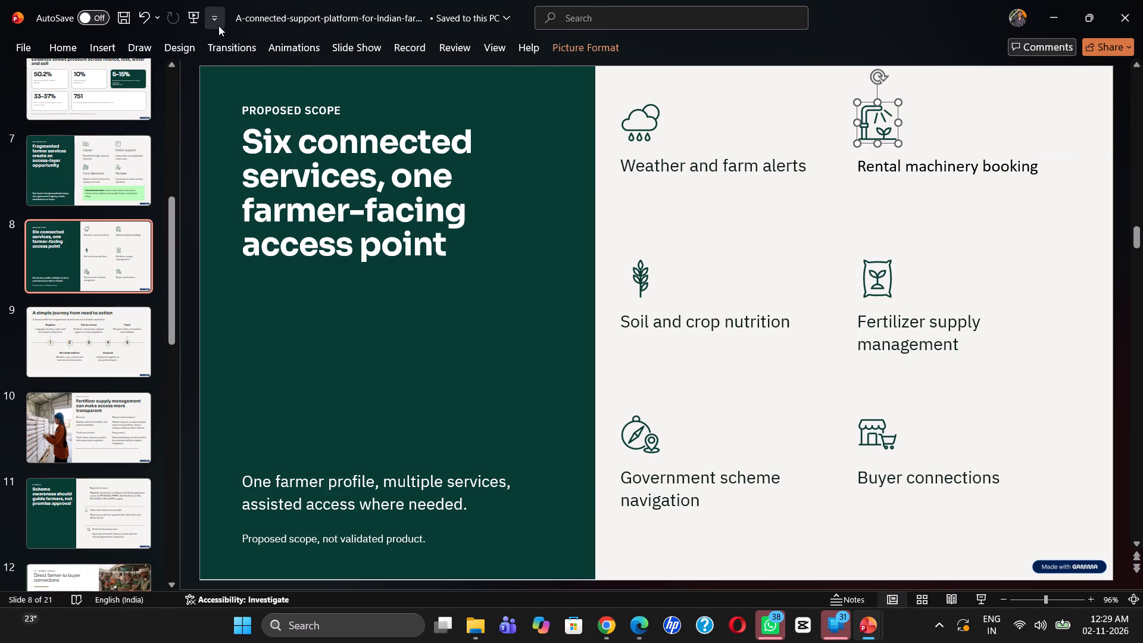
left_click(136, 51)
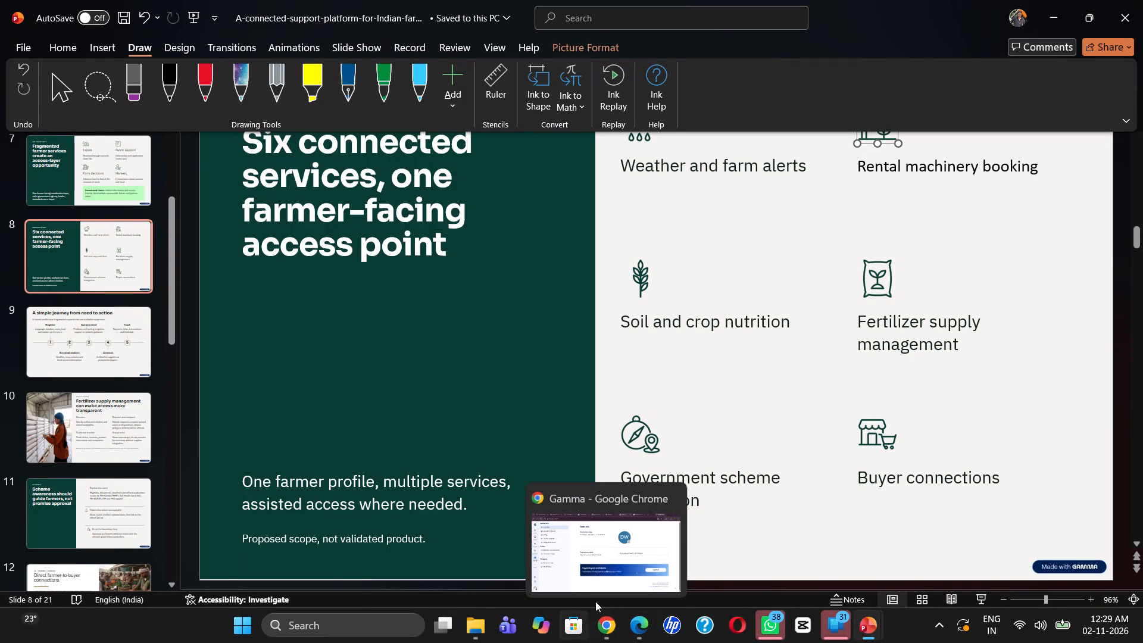
Switch to Chrome, search Google in a new tab for "pictures of rental machinery", and look through the image results.
left_click(599, 633)
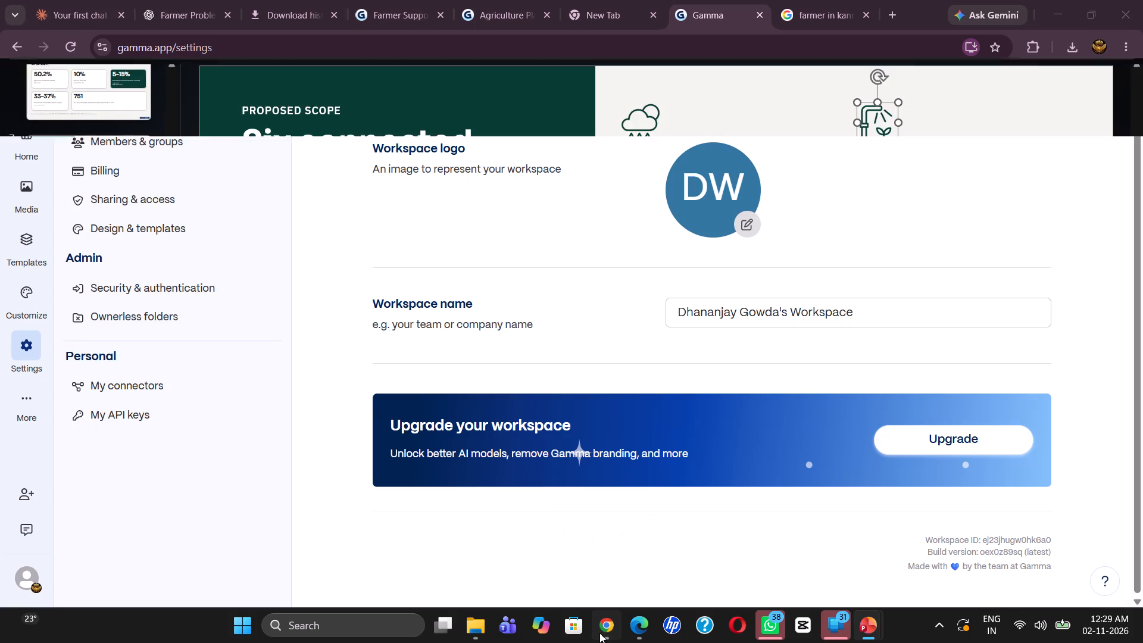
left_click(886, 13)
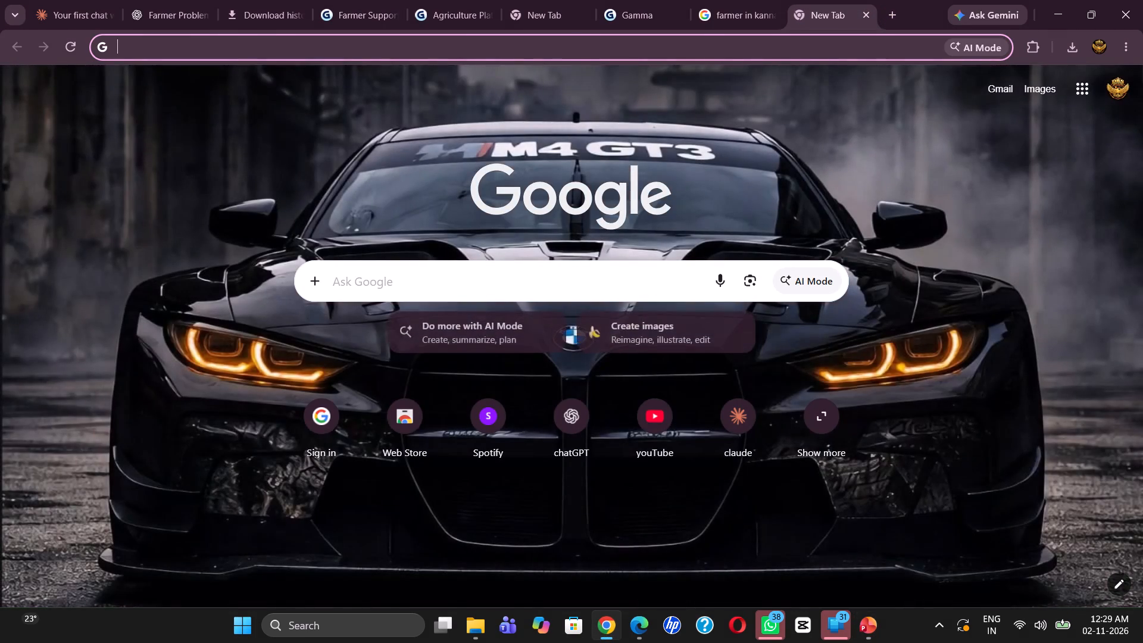
left_click(569, 273)
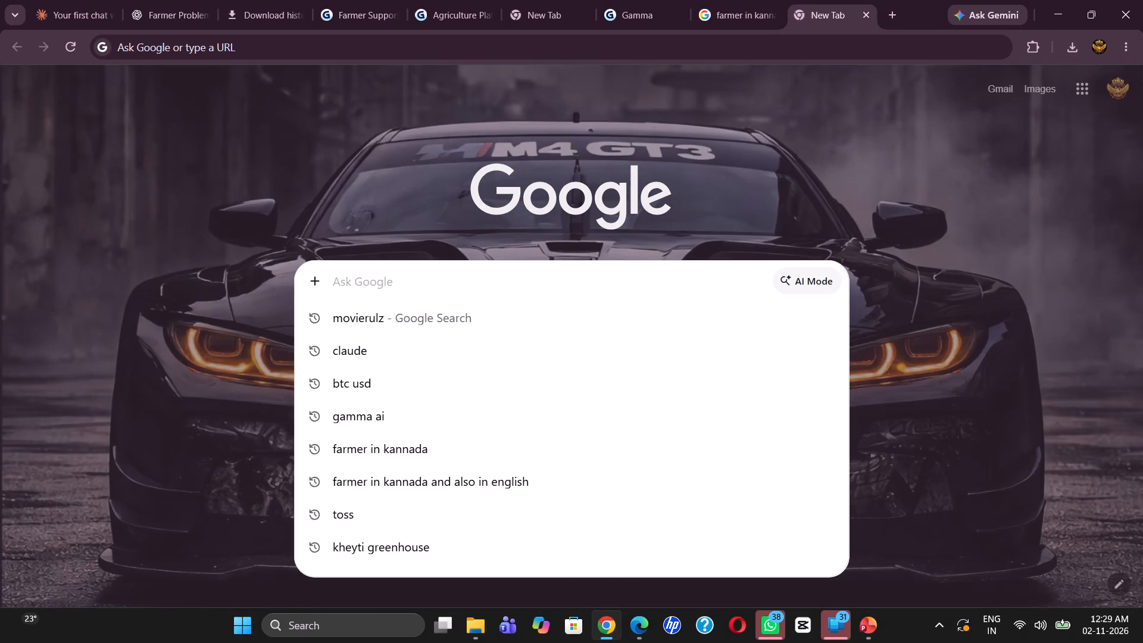
type("pictur")
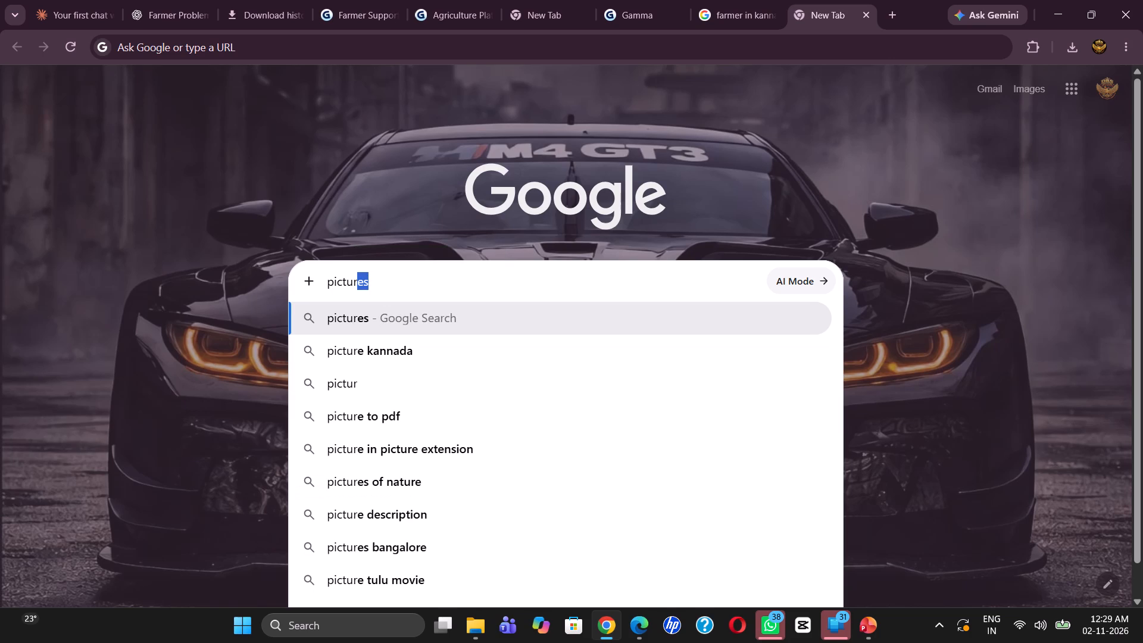
key("s")
key("BackSpace")
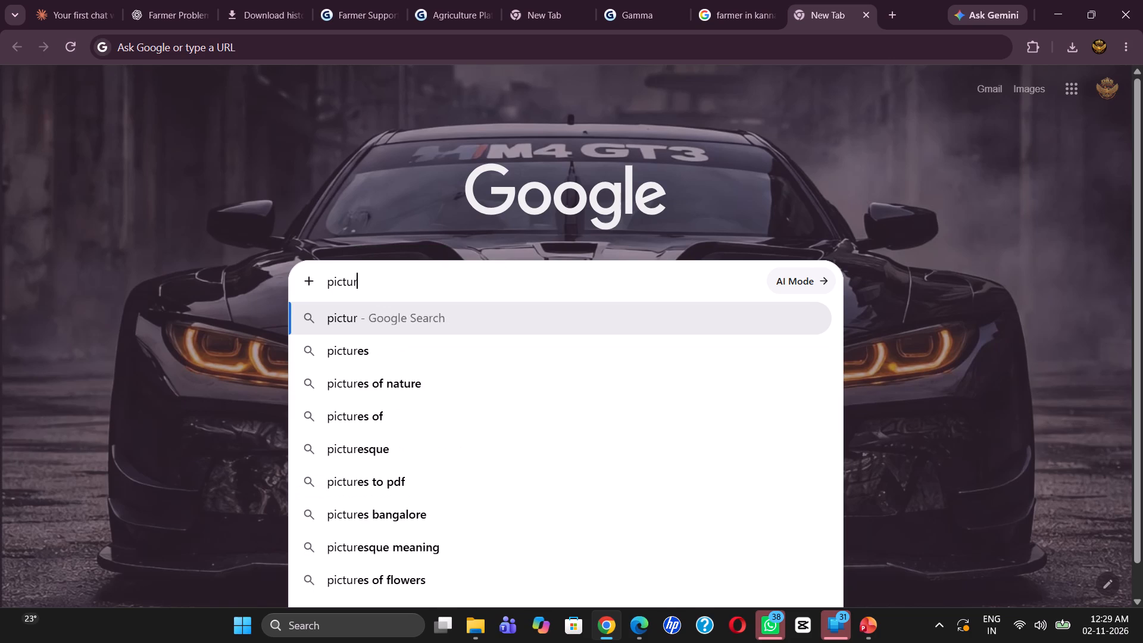
type("es of")
key("space")
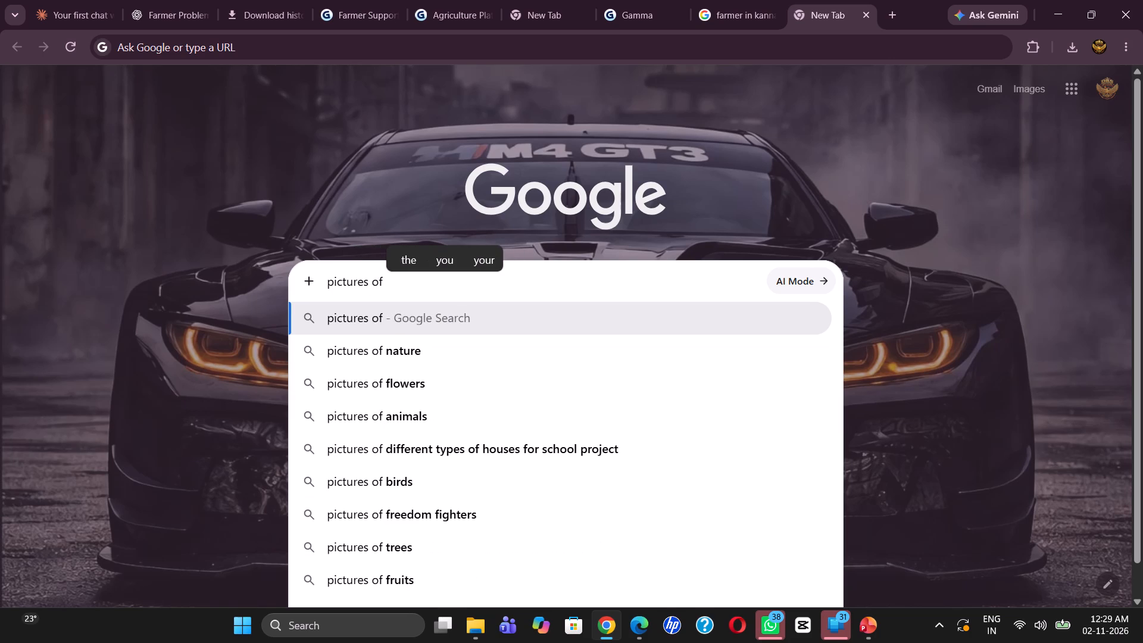
type("rental")
key("space")
type("mac")
type("hi")
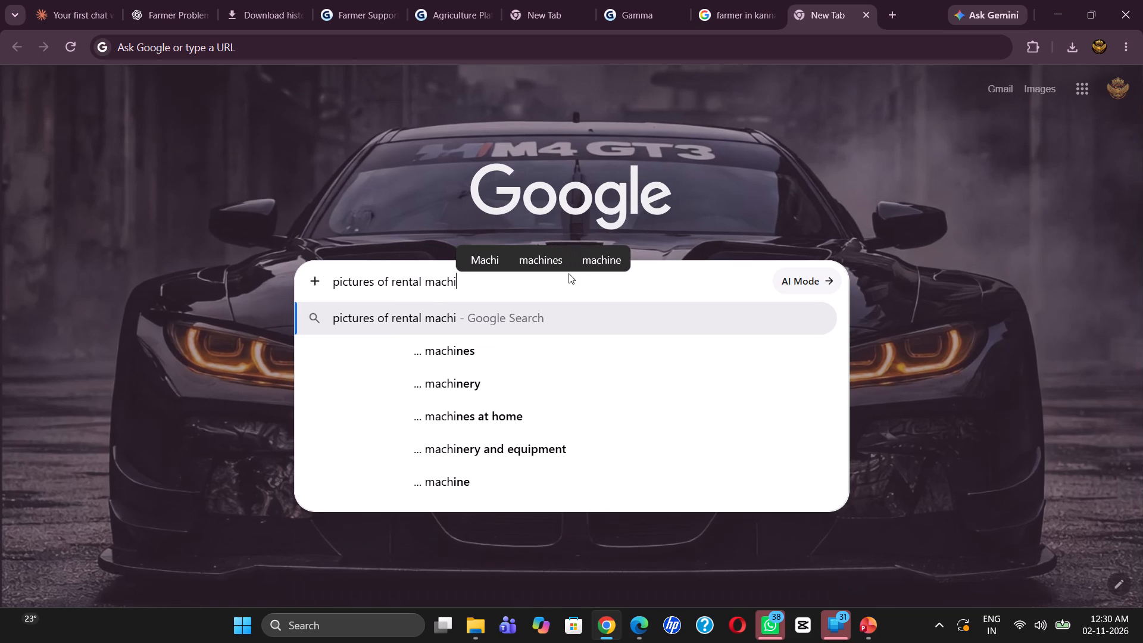
left_click(515, 379)
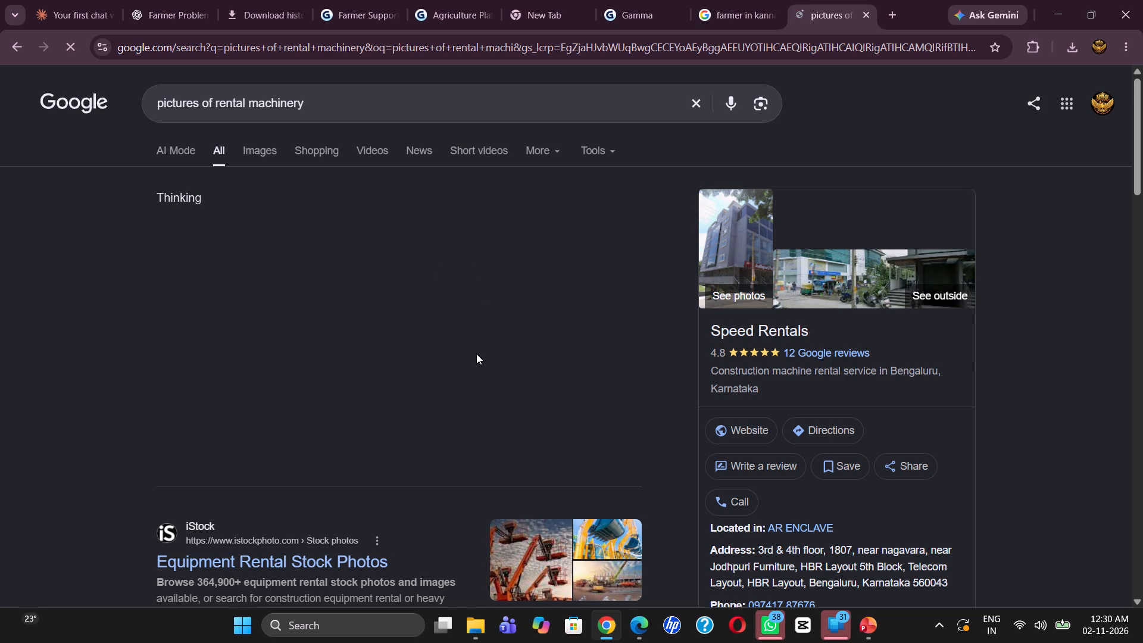
left_click(250, 146)
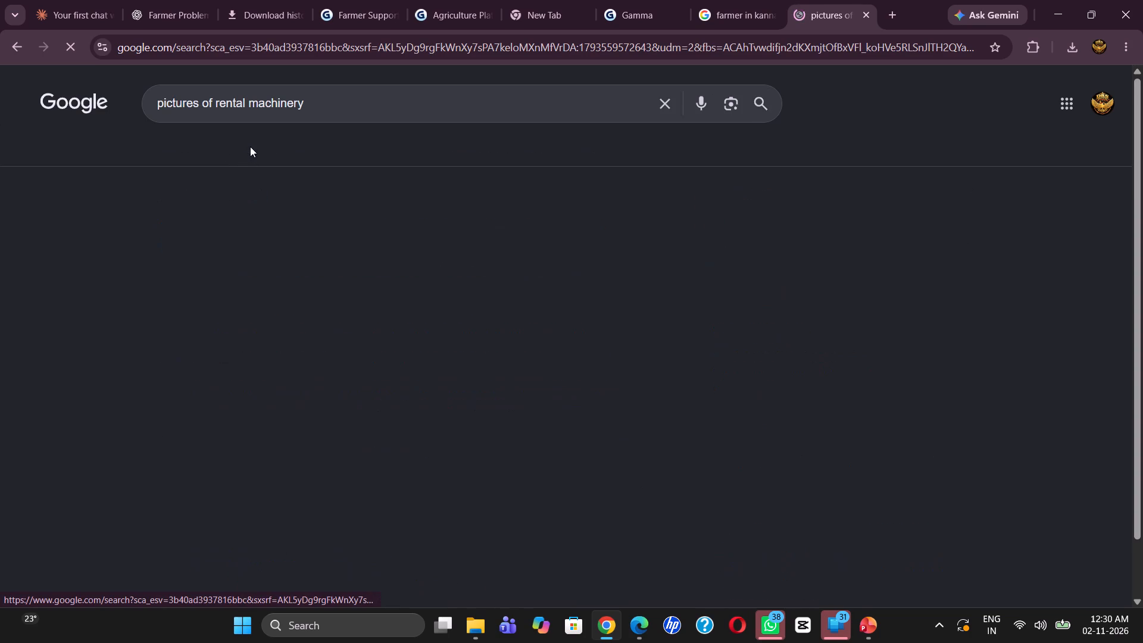
scroll(352, 464, "down", 1)
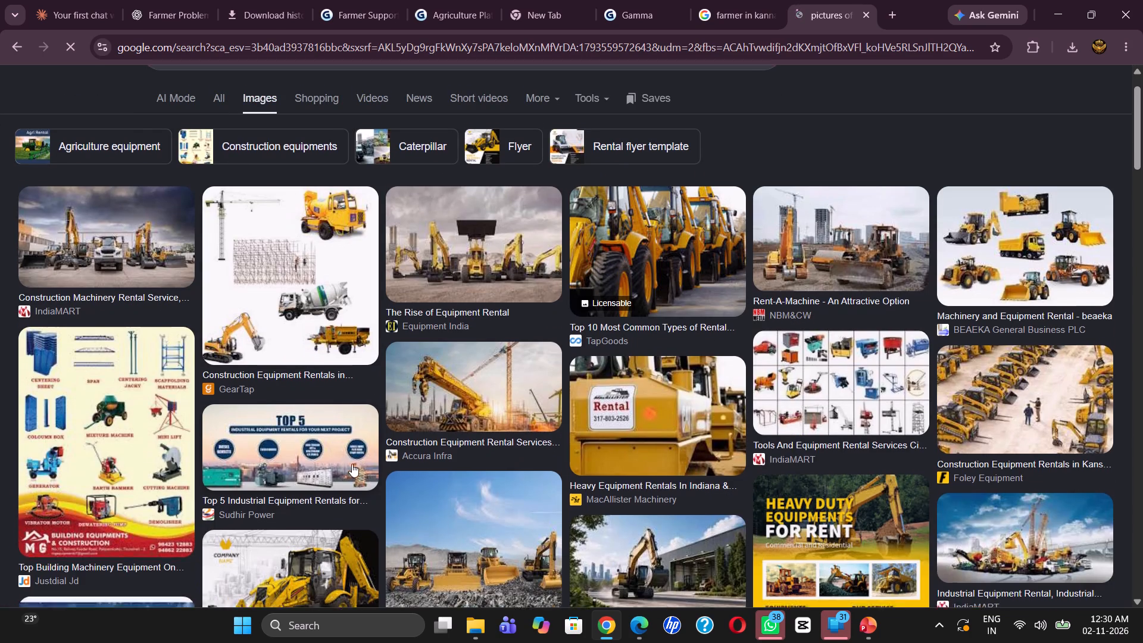
scroll(352, 464, "down", 3)
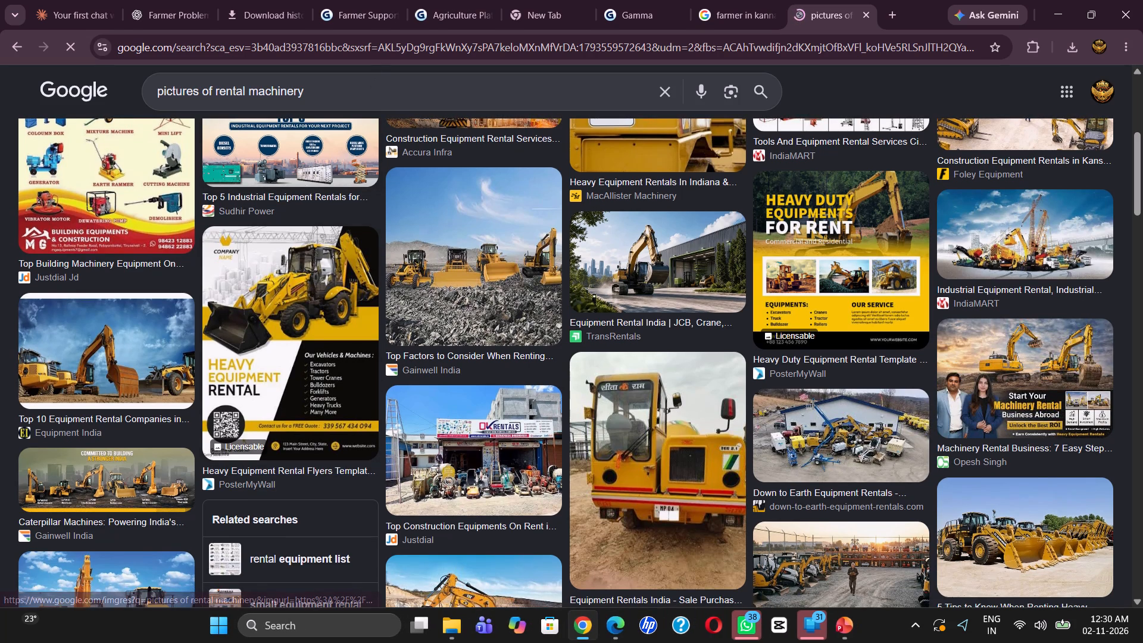
Refine the image search to "pictures of rental machinery in black and white and in 2D".
left_click(373, 77)
key("space")
type("in")
key("space")
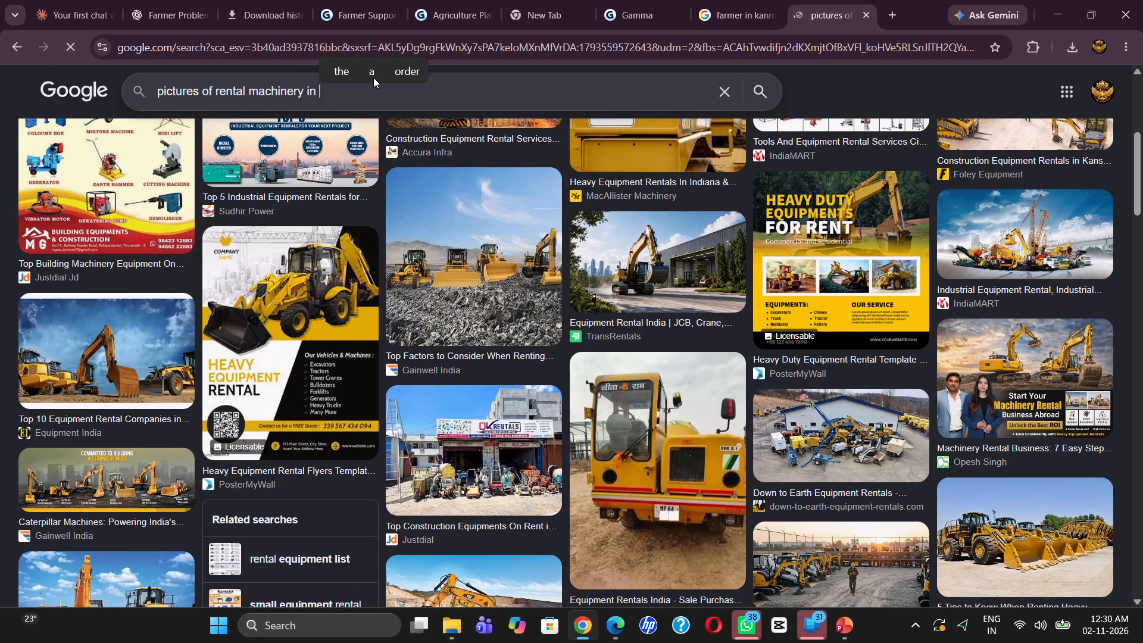
key("b")
type("lack an")
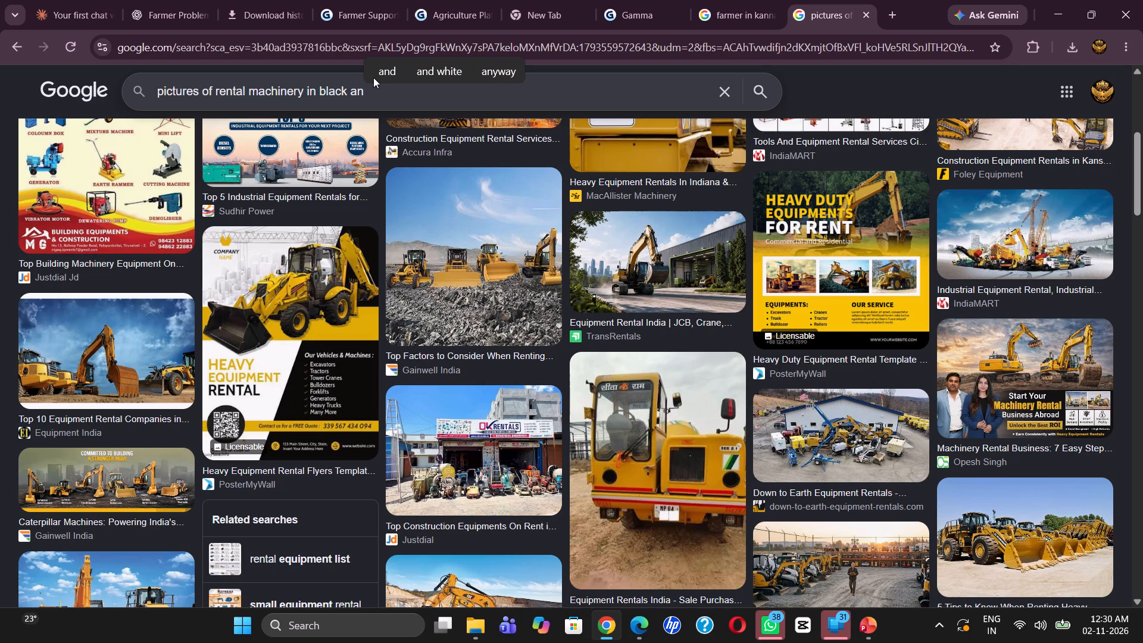
type("d white and")
key("space")
type("in 2")
key("shift+d")
key("Return")
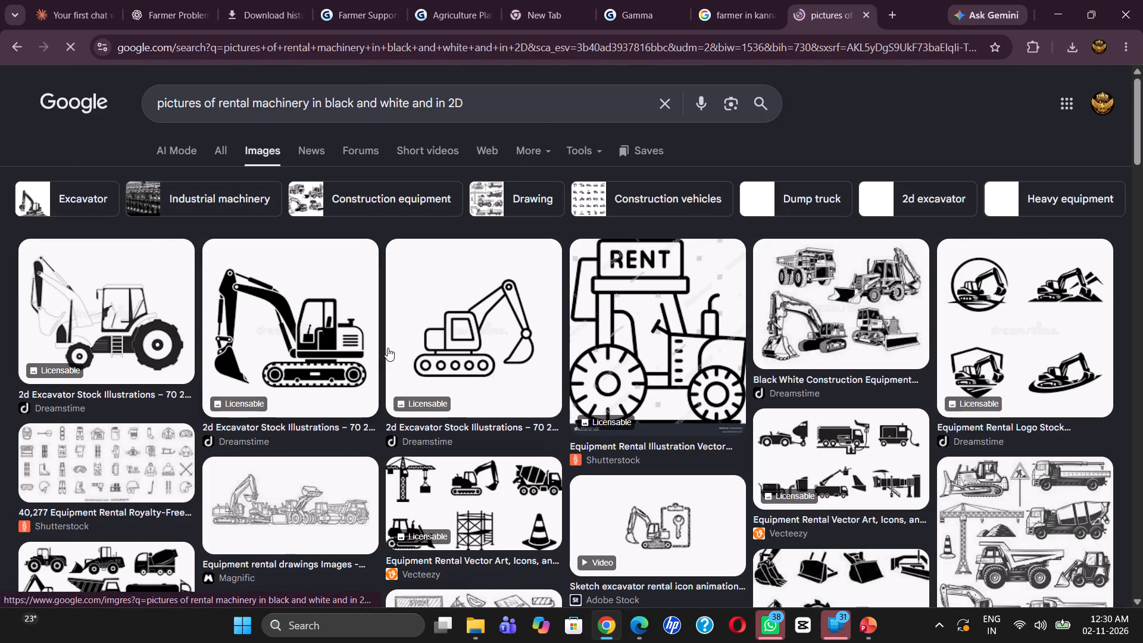
Look through the black-and-white 2D rental machinery image results for a picture that suits the slide.
scroll(561, 401, "down", 1)
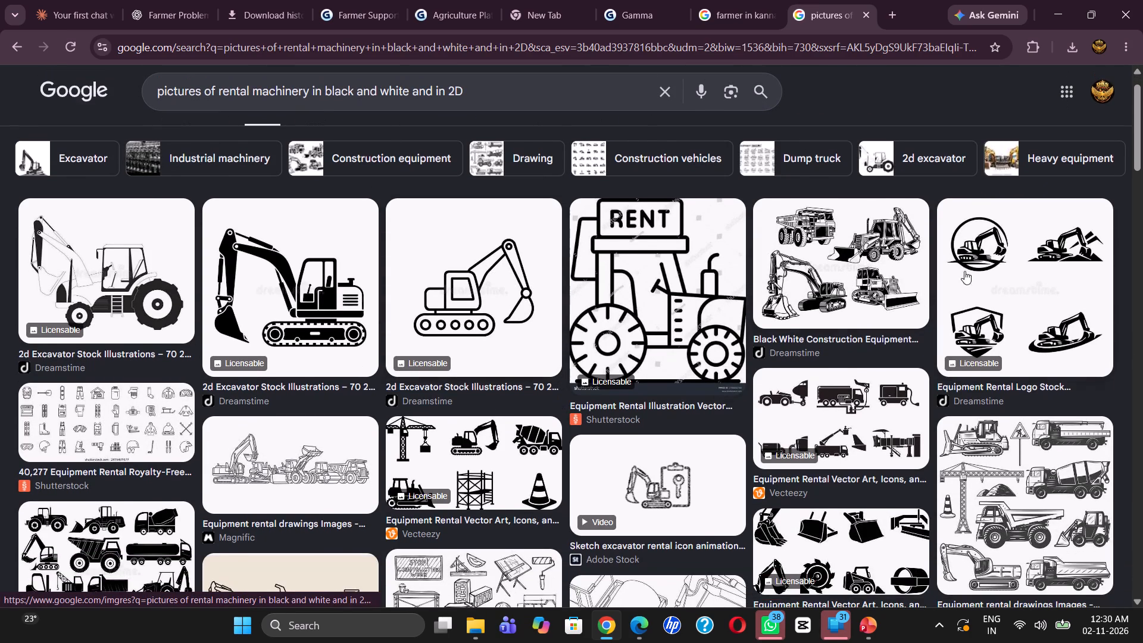
scroll(700, 380, "down", 1)
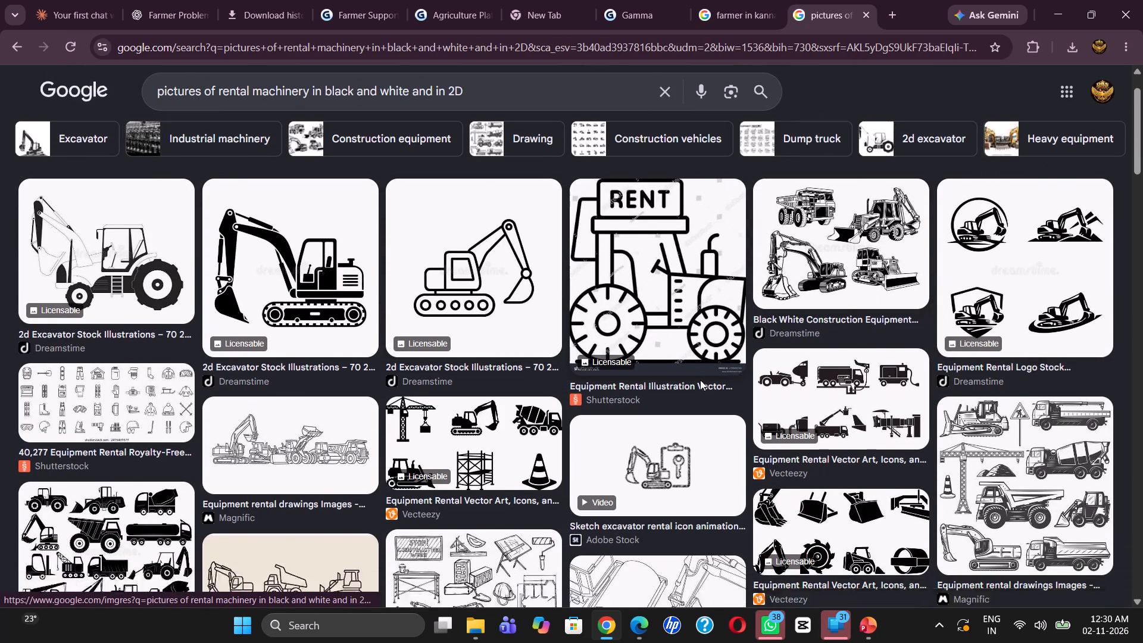
scroll(700, 380, "down", 4)
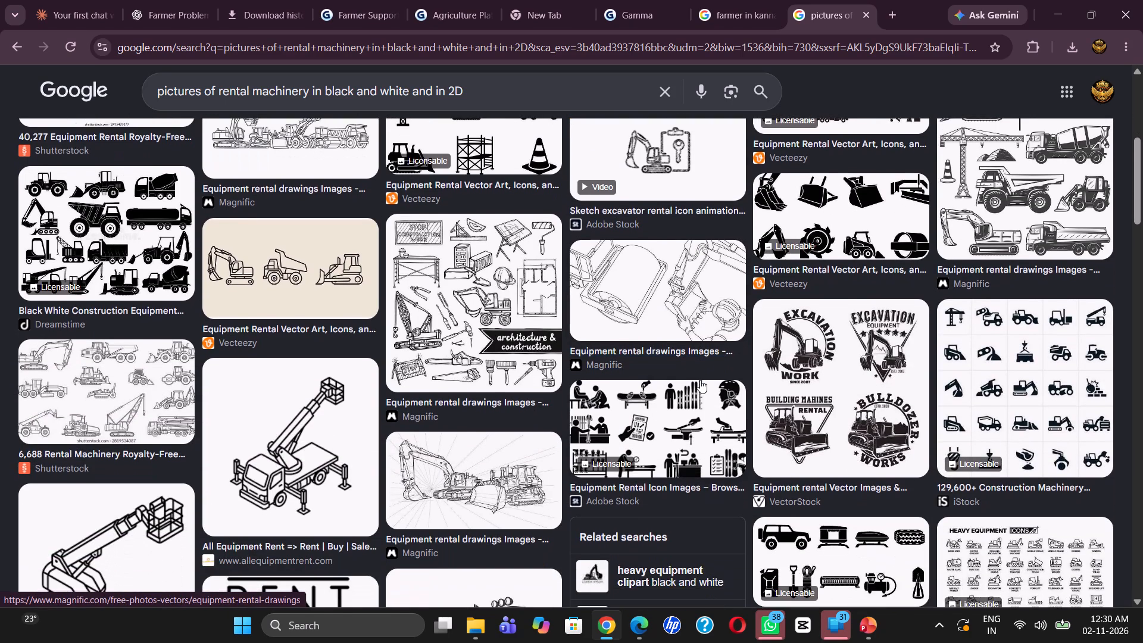
scroll(700, 380, "down", 1)
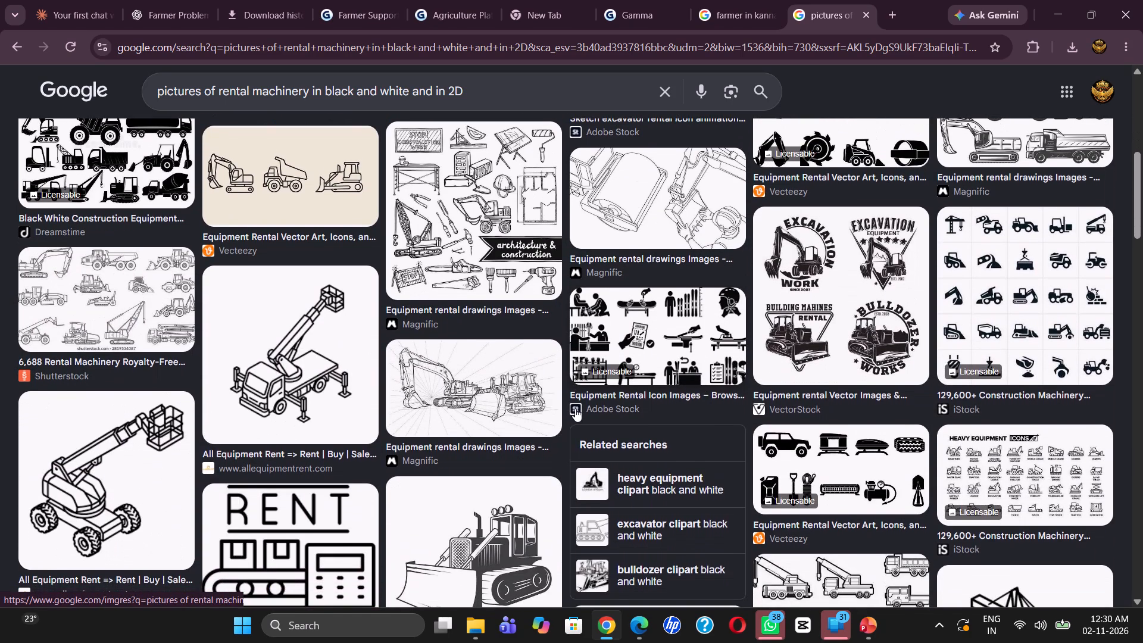
scroll(575, 408, "down", 1)
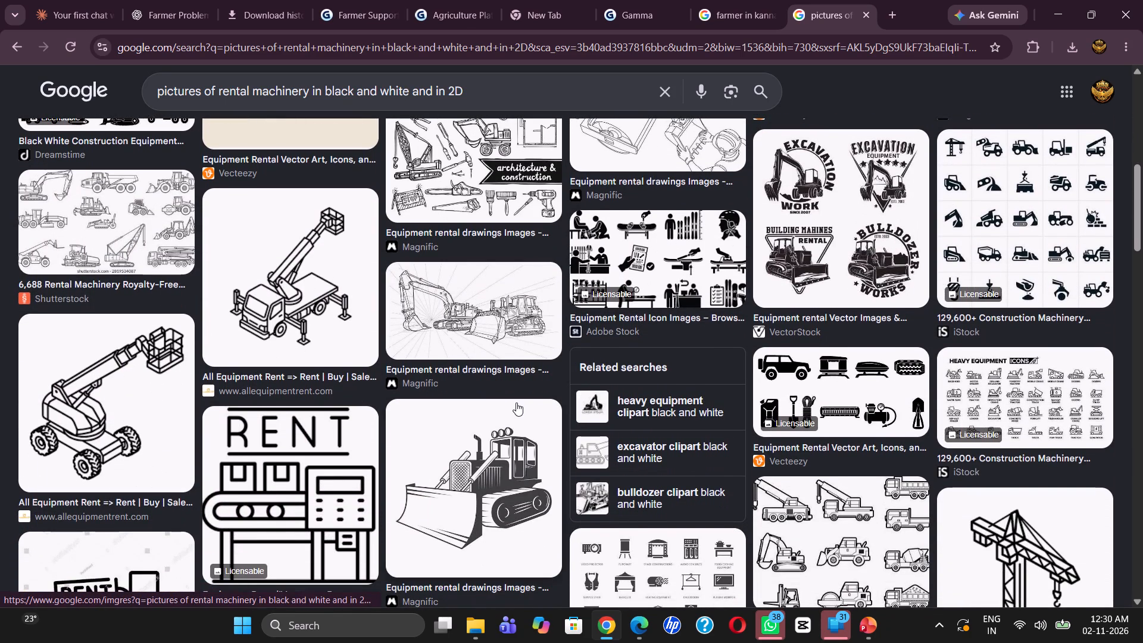
scroll(482, 481, "down", 2)
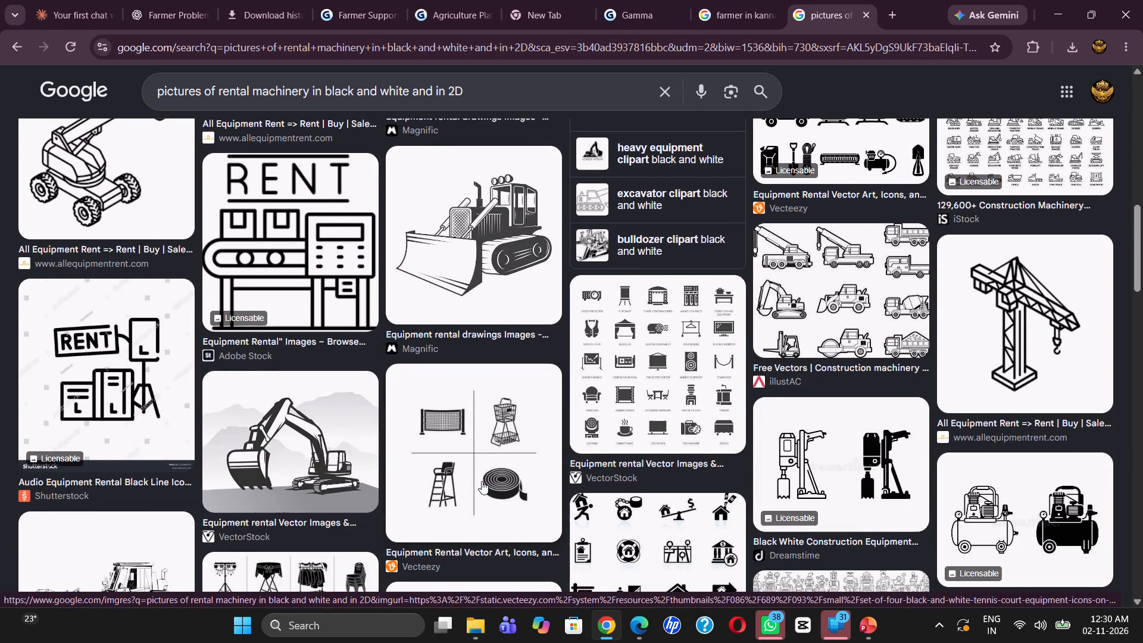
scroll(482, 481, "down", 3)
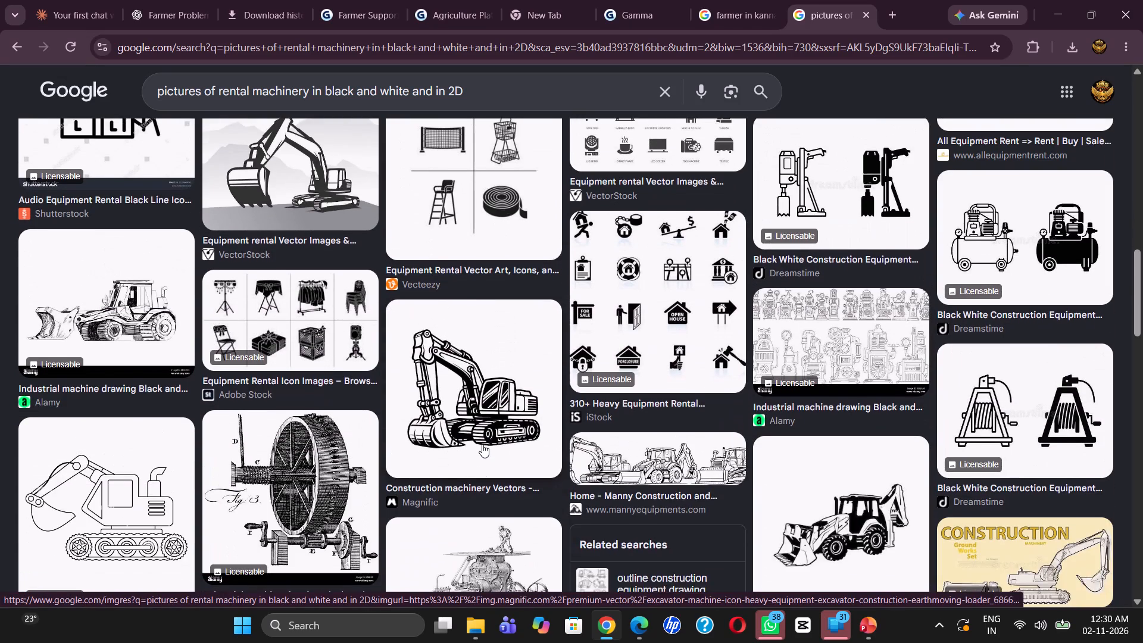
scroll(482, 444, "down", 3)
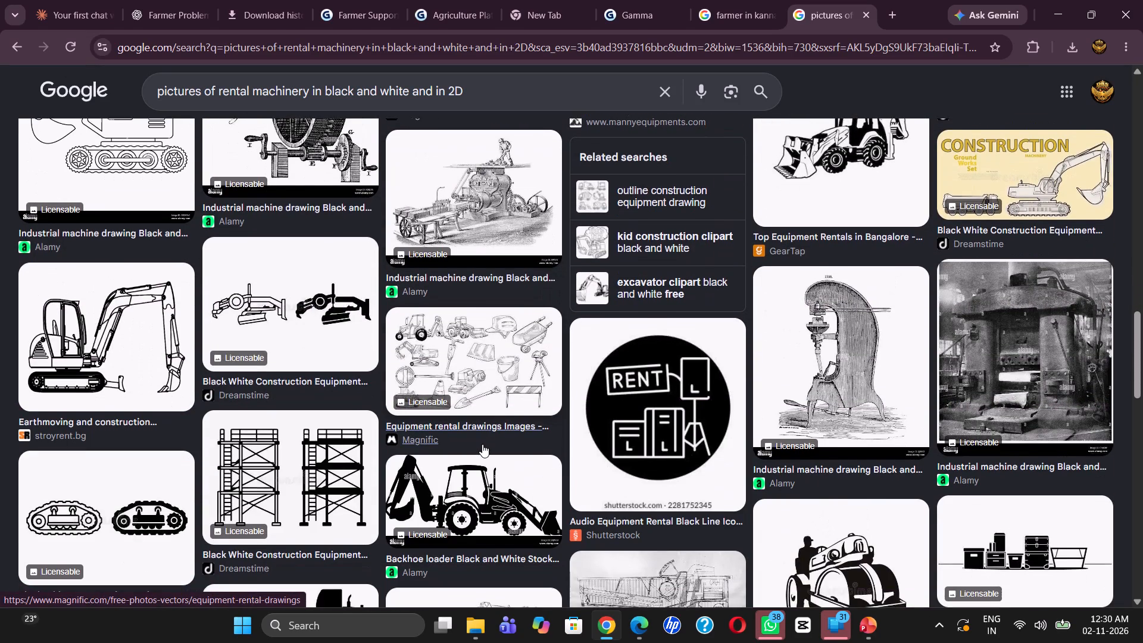
scroll(482, 444, "down", 2)
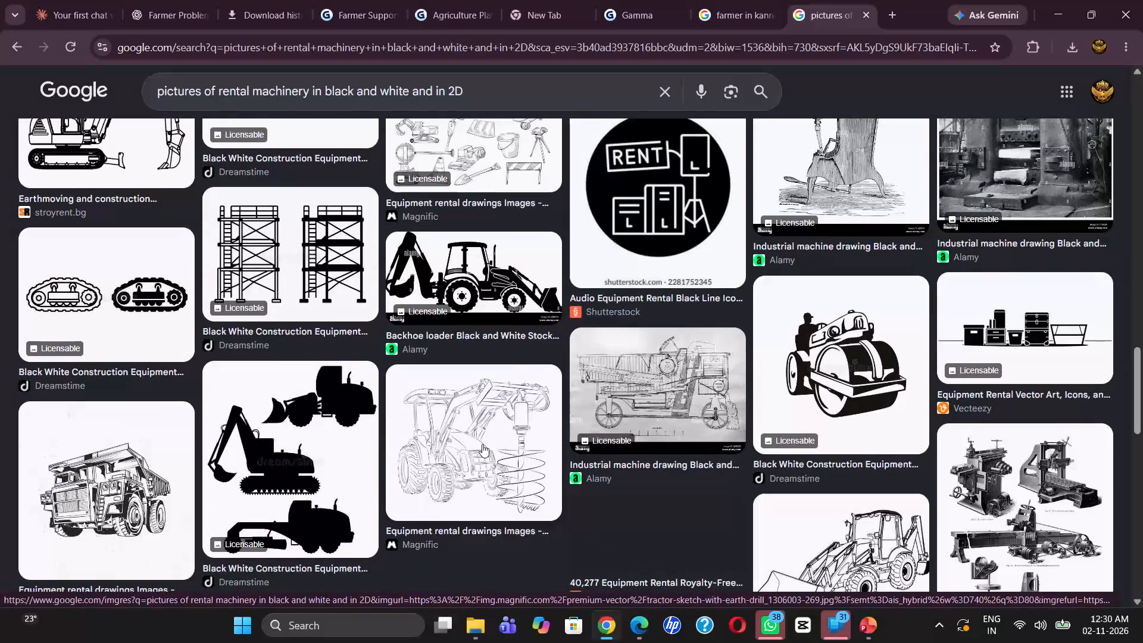
scroll(482, 444, "down", 1)
scroll(482, 444, "up", 18)
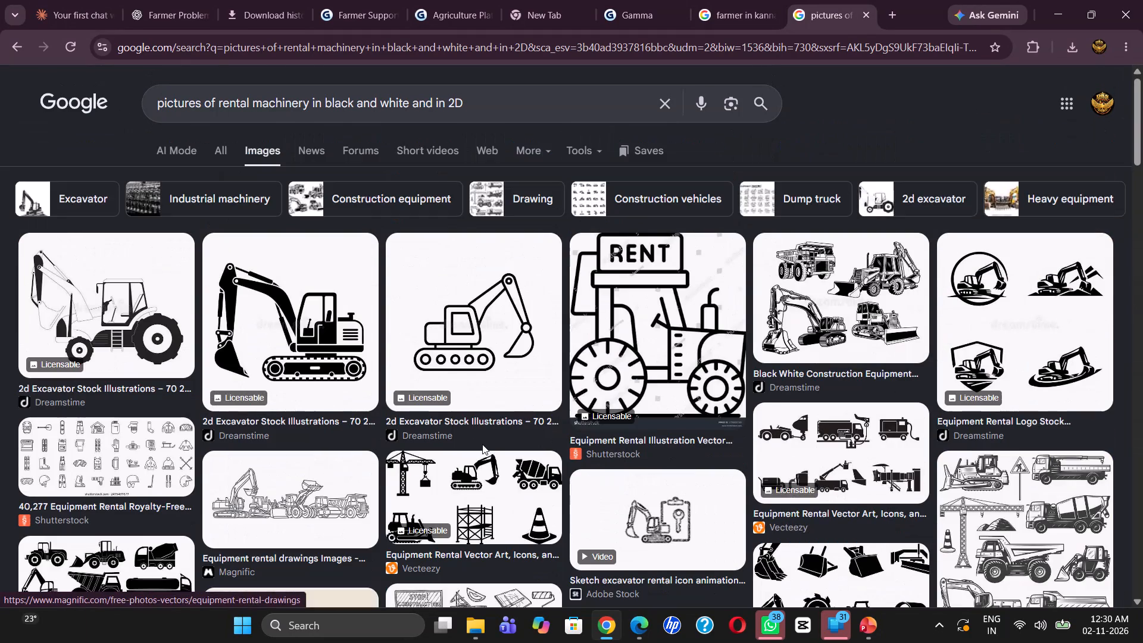
Refine the image search to "pictures of rental agri machinery in black and white and in 2D" and look through the results.
left_click(251, 103)
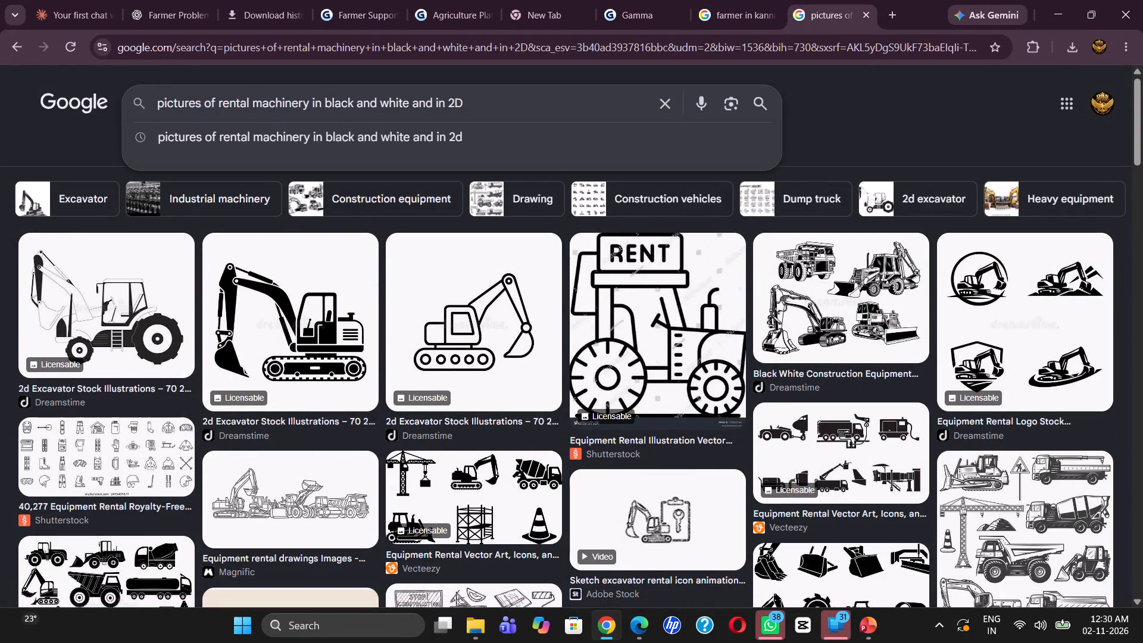
type("agri")
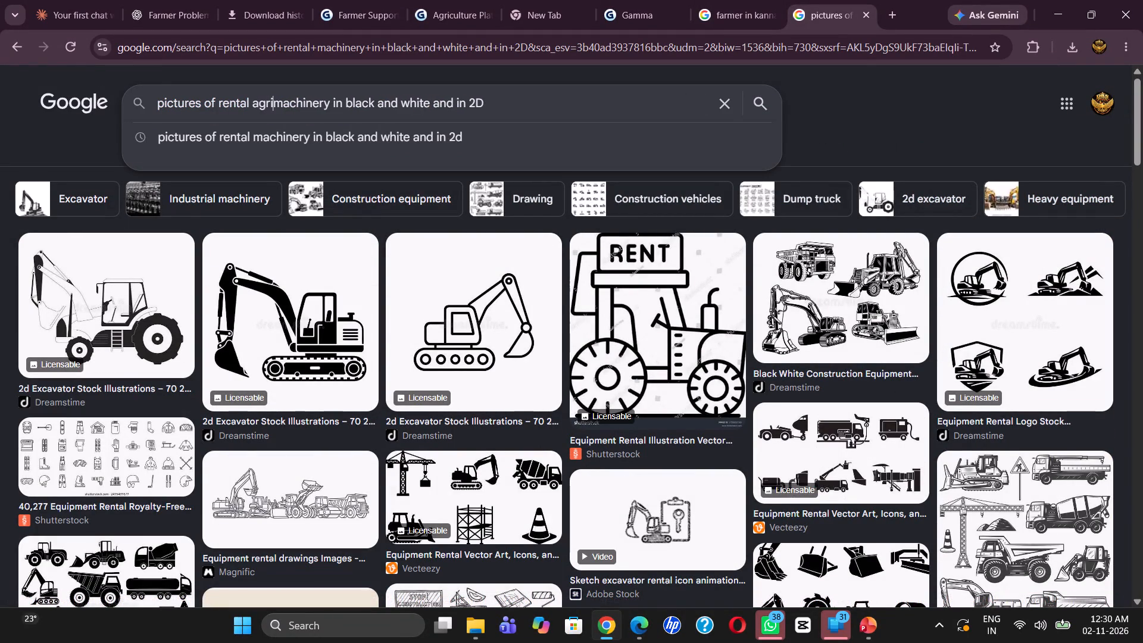
key("space")
key("Return")
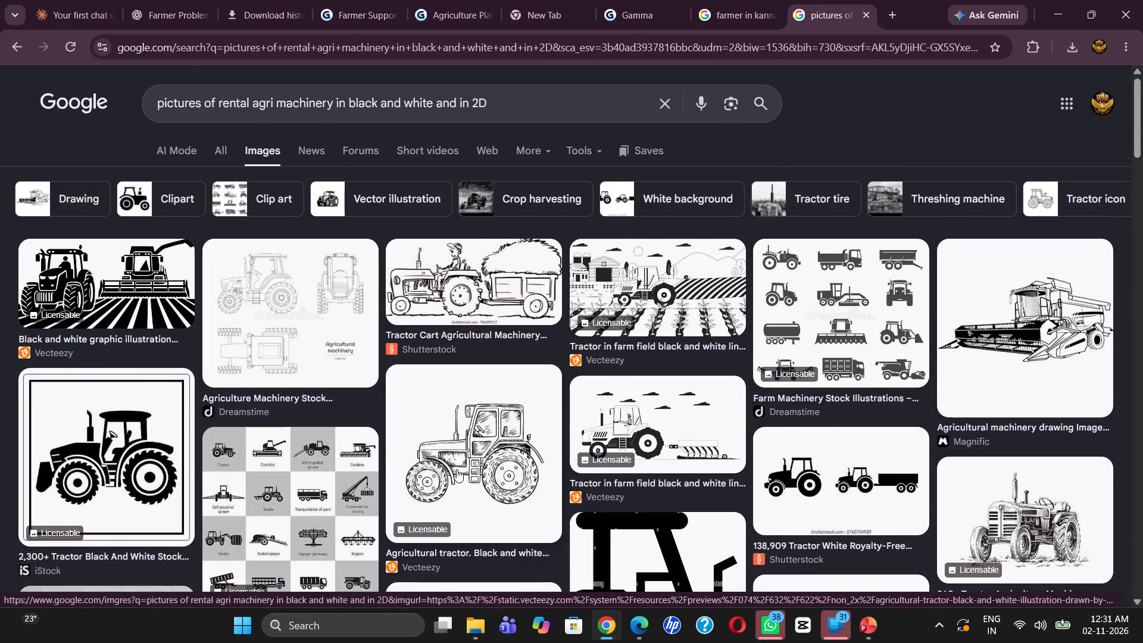
scroll(457, 469, "down", 4)
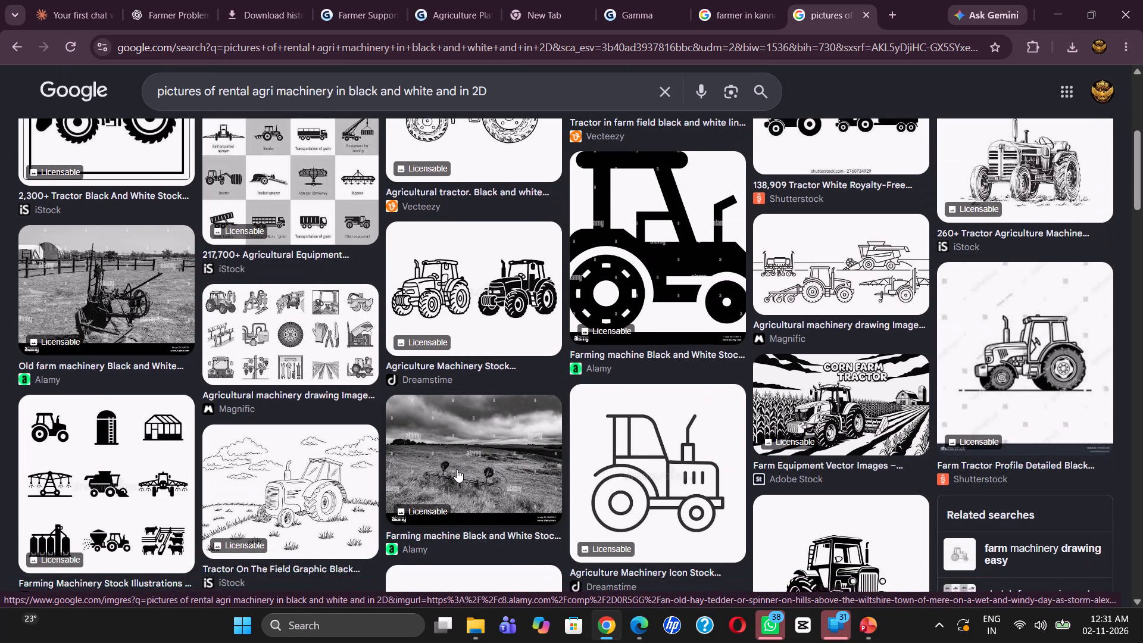
scroll(457, 469, "up", 6)
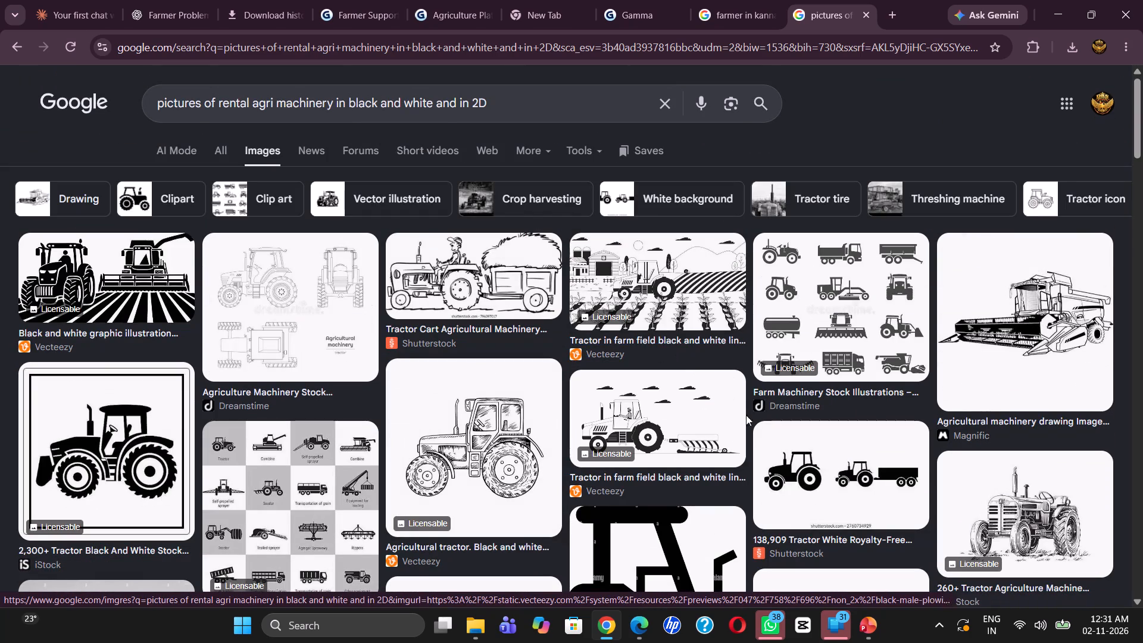
scroll(663, 443, "down", 1)
Open the Dreamstime farm machinery stock illustration with the grid of vehicle silhouettes and copy the image.
left_click(882, 256)
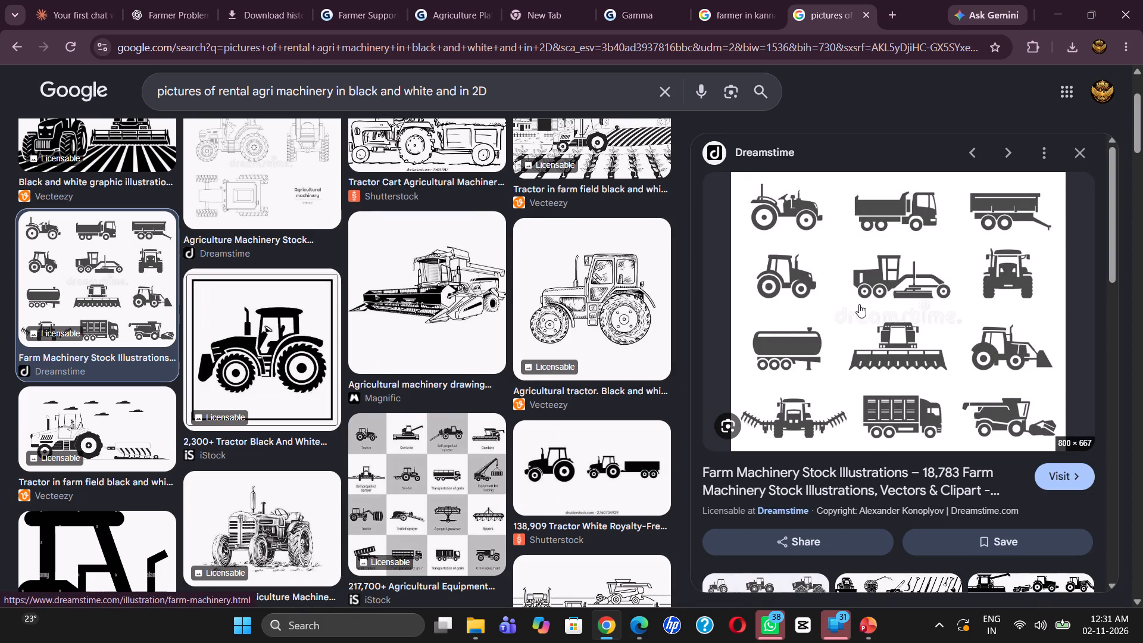
key("Print")
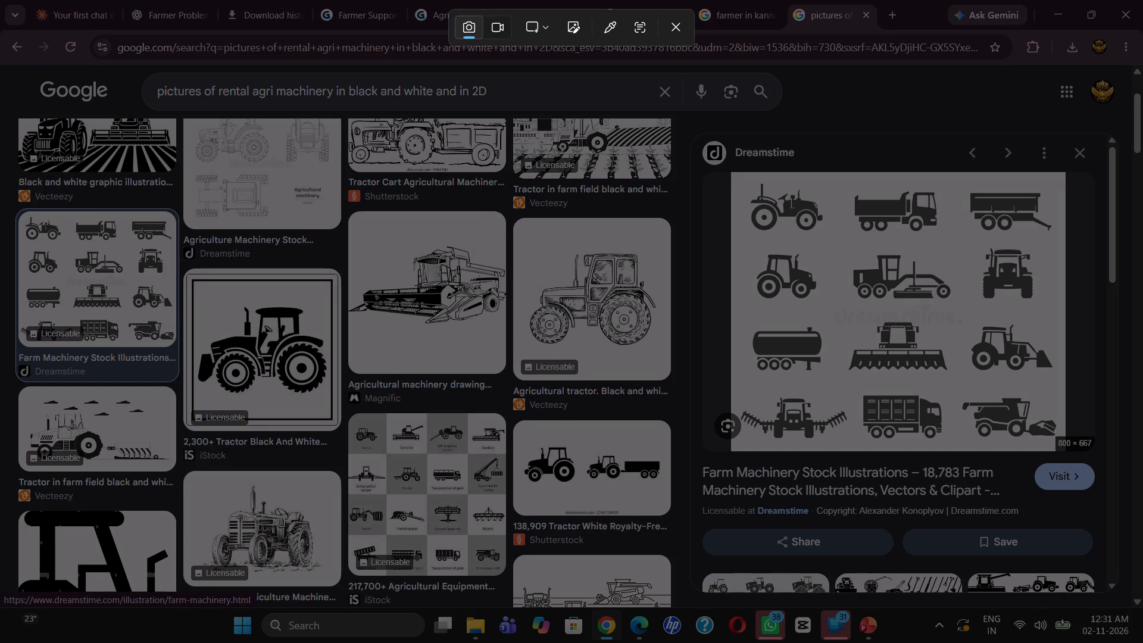
left_click(674, 23)
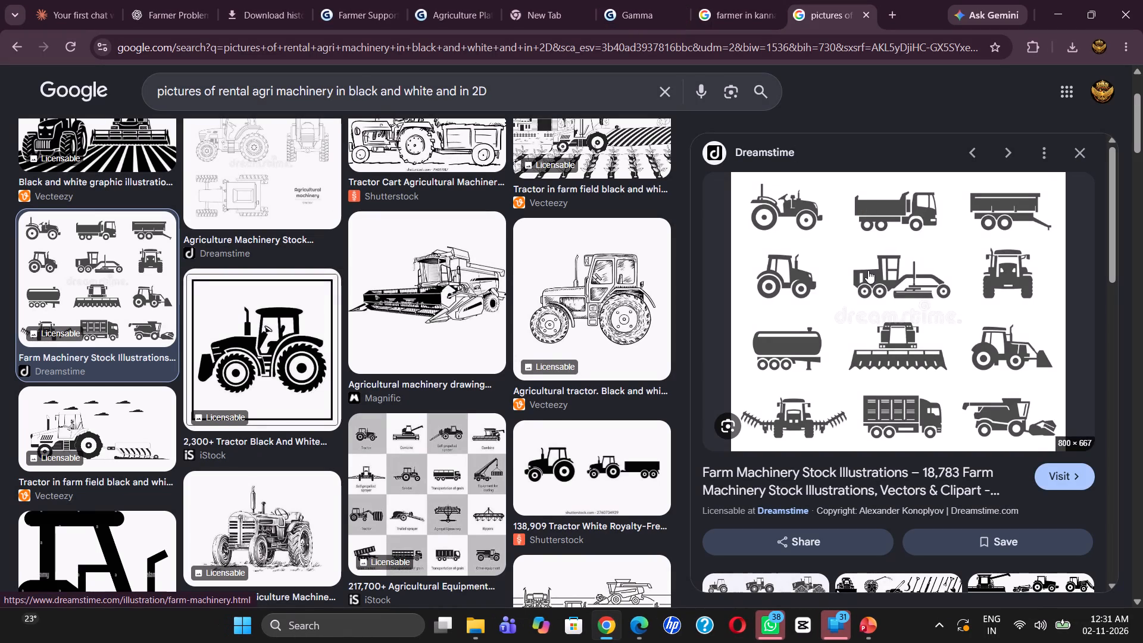
right_click(868, 270)
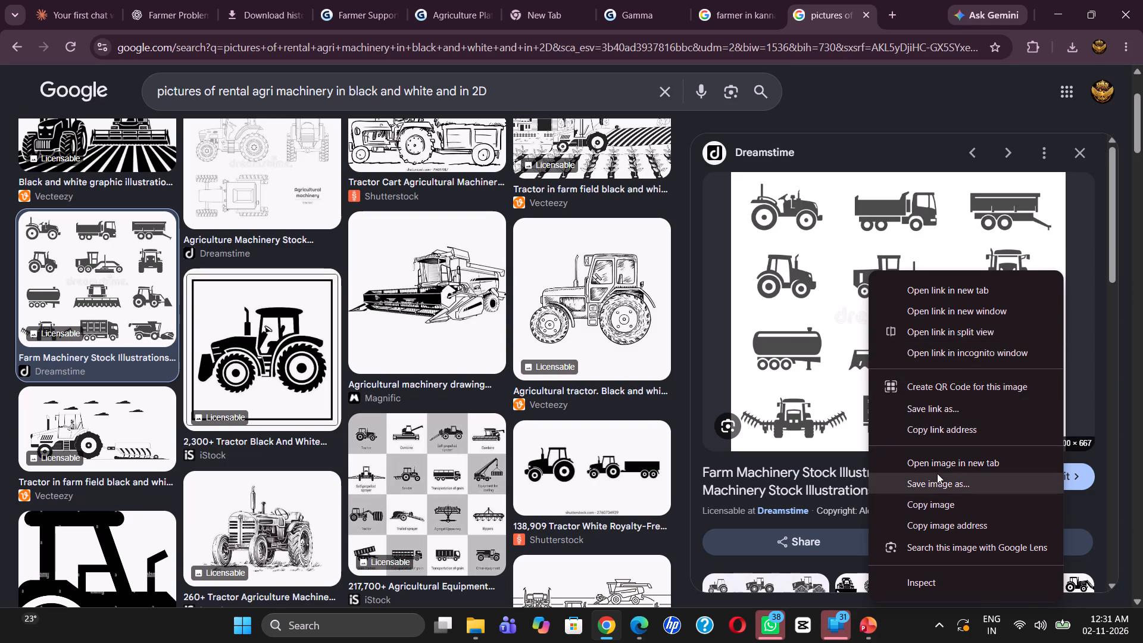
left_click(940, 502)
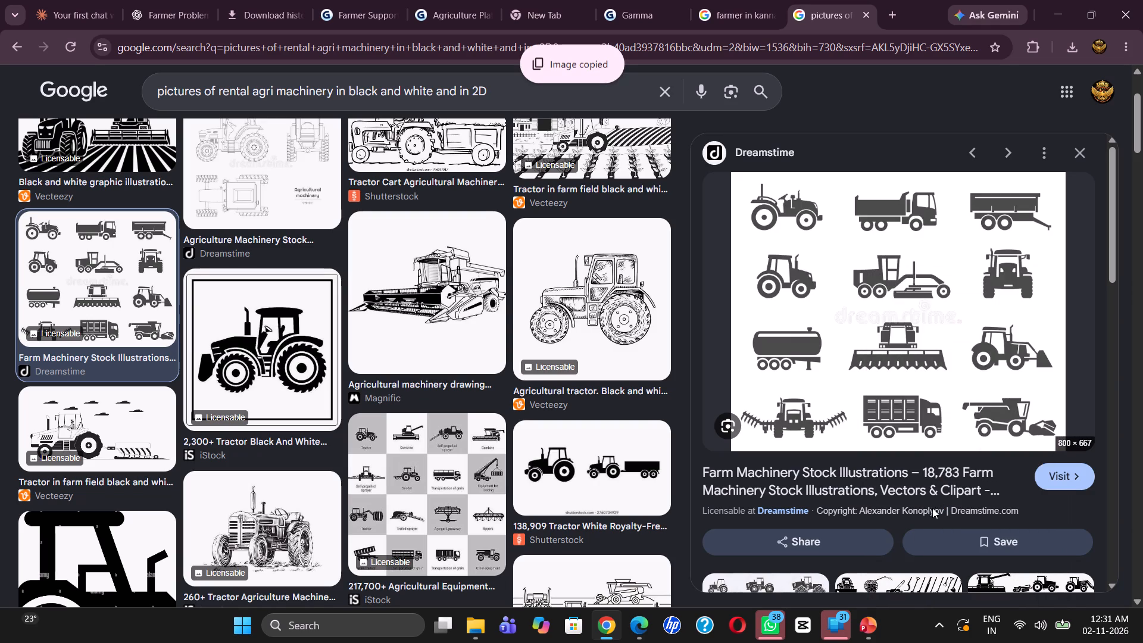
Switch to the A-connected-support-platform deck in PowerPoint.
left_click(872, 630)
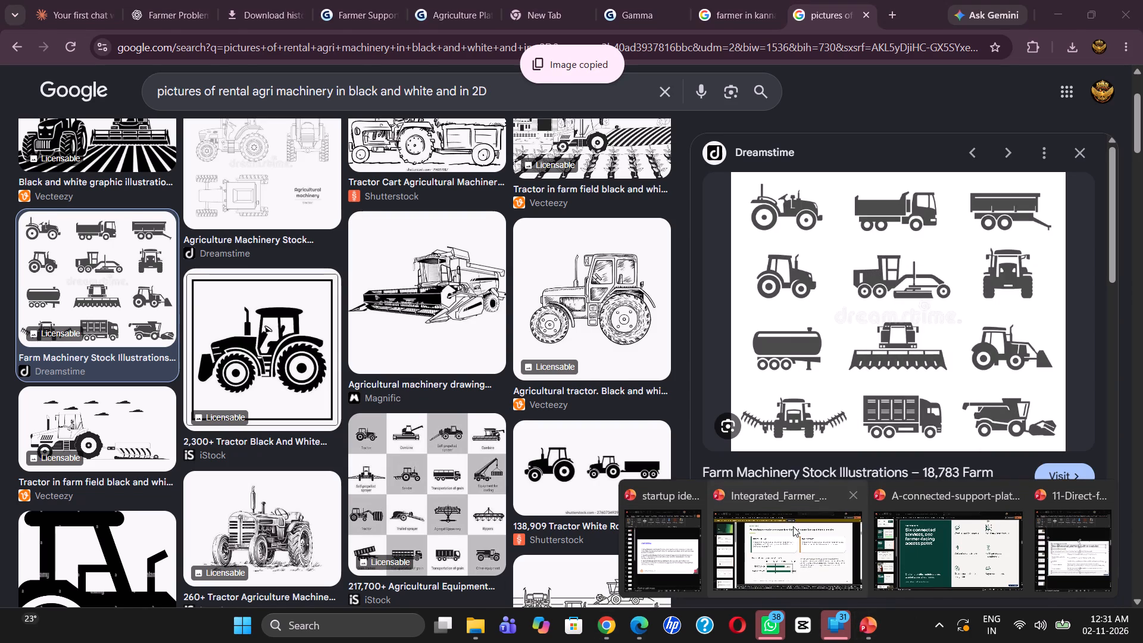
left_click(909, 537)
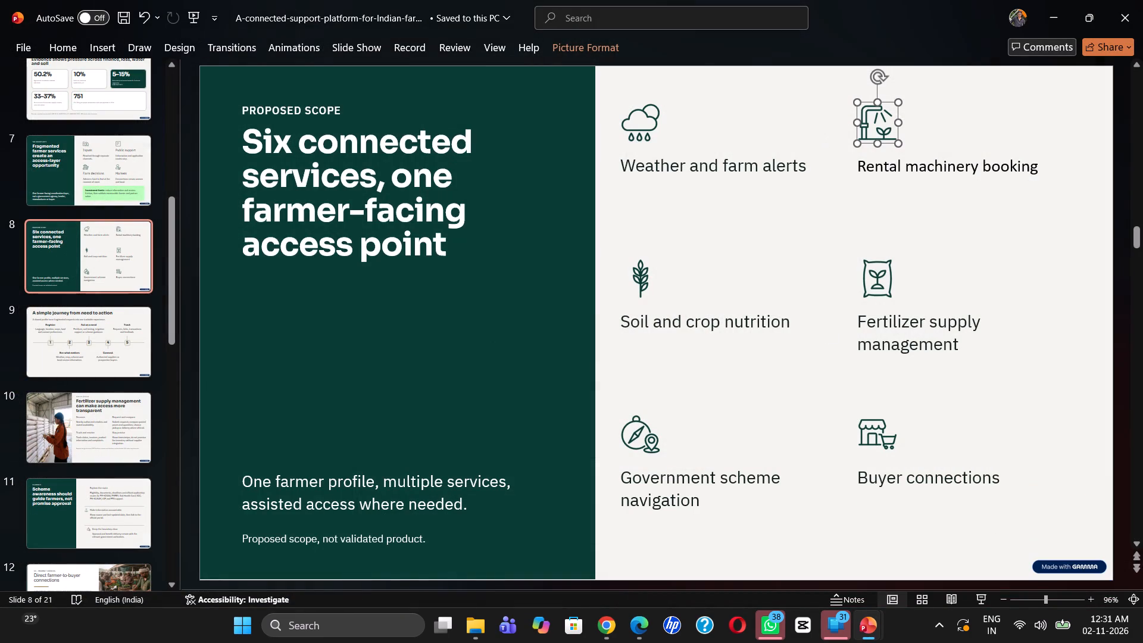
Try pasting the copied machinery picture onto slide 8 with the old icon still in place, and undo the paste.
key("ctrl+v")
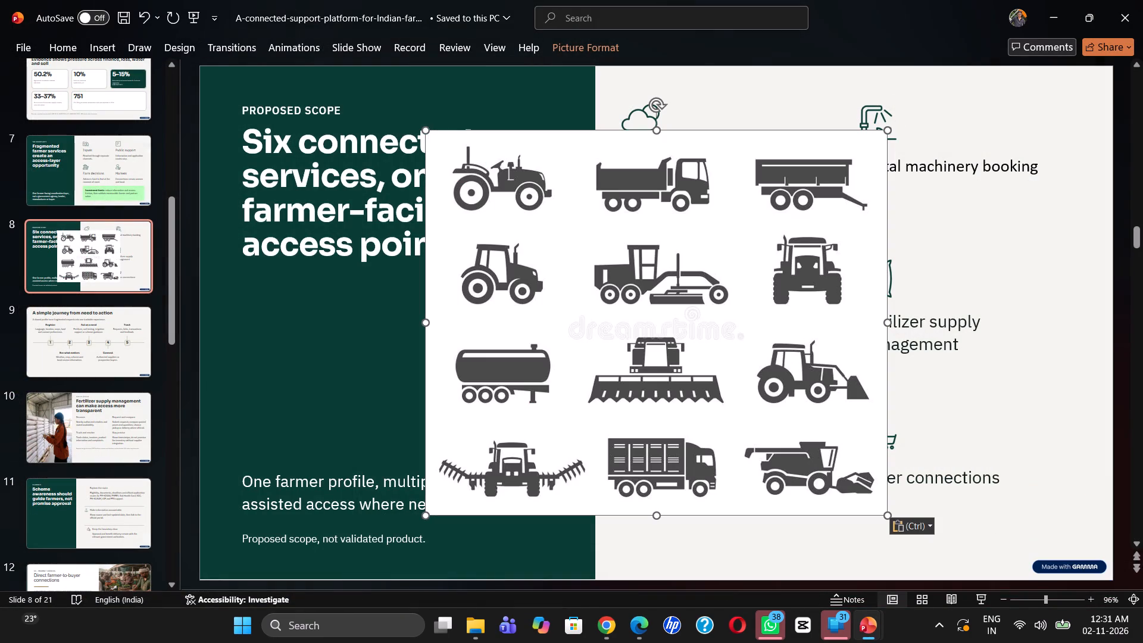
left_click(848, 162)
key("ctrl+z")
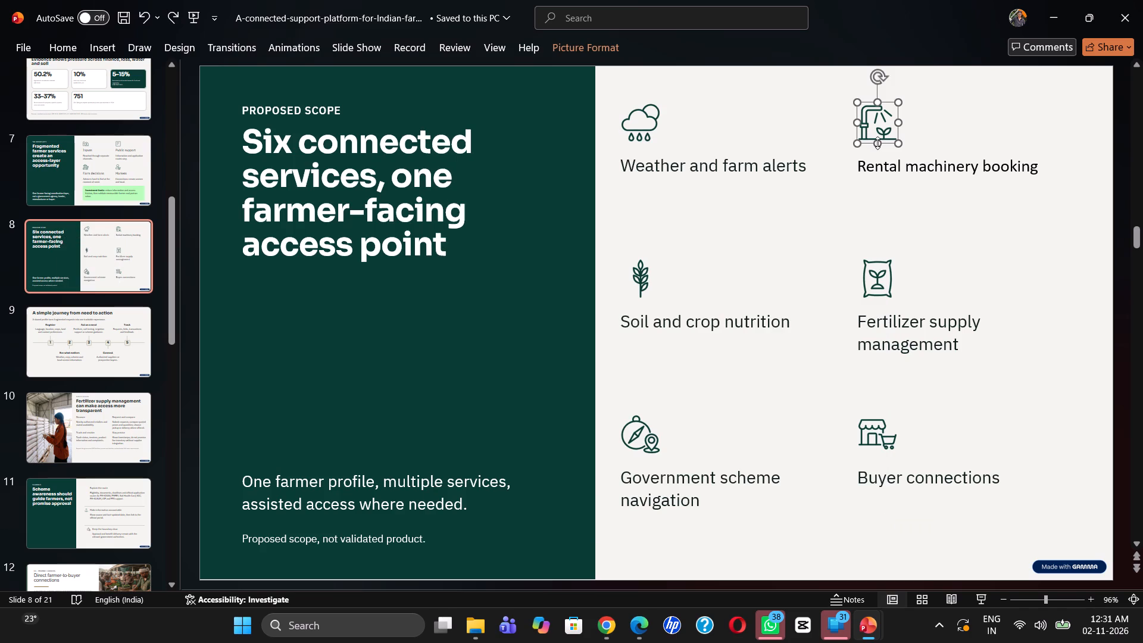
Delete the water tap icon above the "Rental machinery booking" label on slide 8.
key("BackSpace")
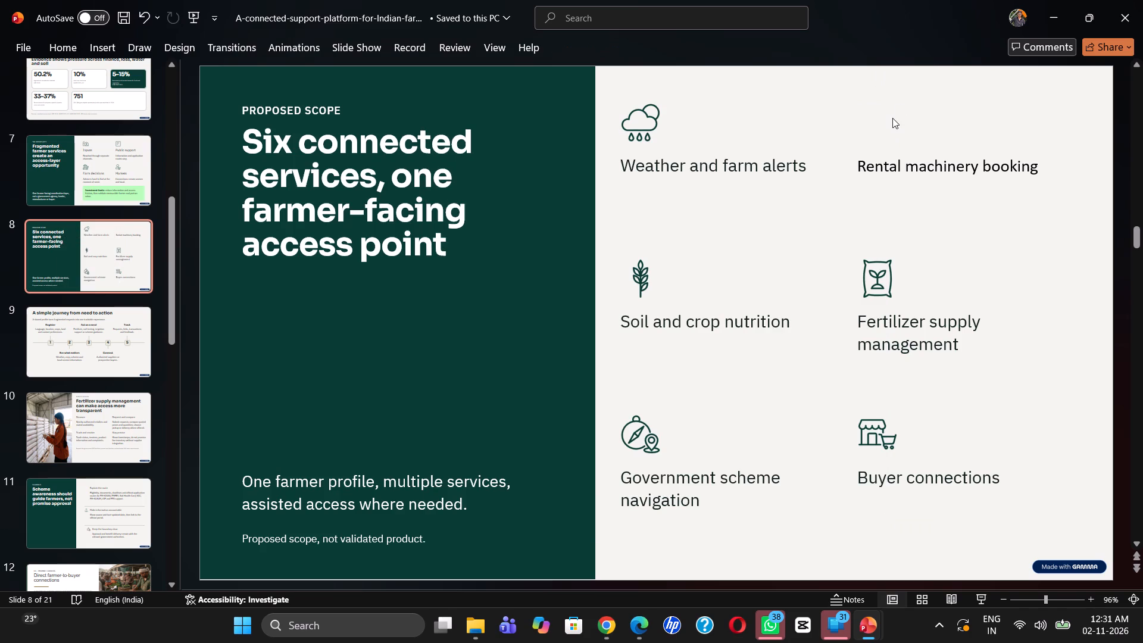
left_click(892, 118)
left_click_drag(891, 129, 888, 143)
left_click(888, 143)
Paste the copied farm machinery picture onto slide 8, shrink it to icon size and place it above "Rental machinery booking".
key("ctrl+v")
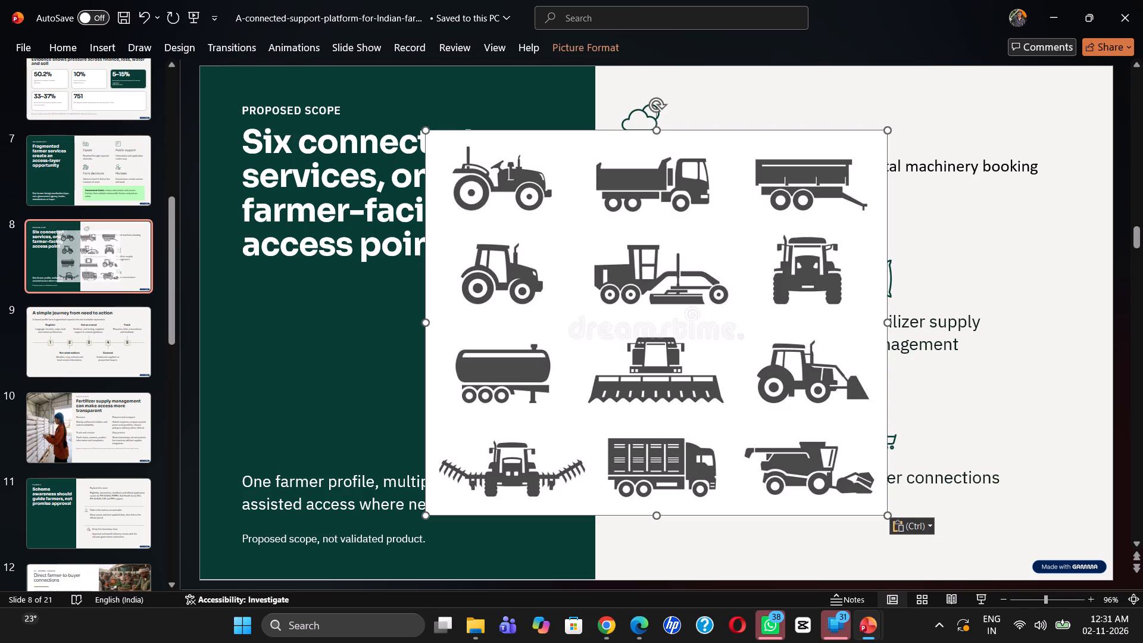
scroll(838, 196, "left", 1)
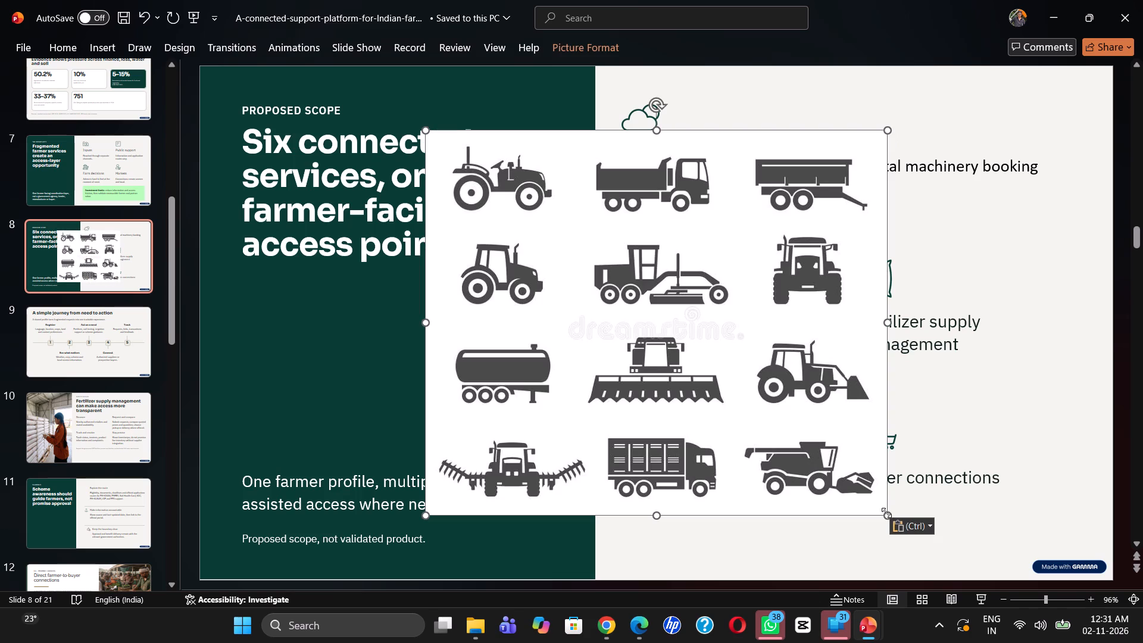
left_click_drag(888, 517, 861, 471)
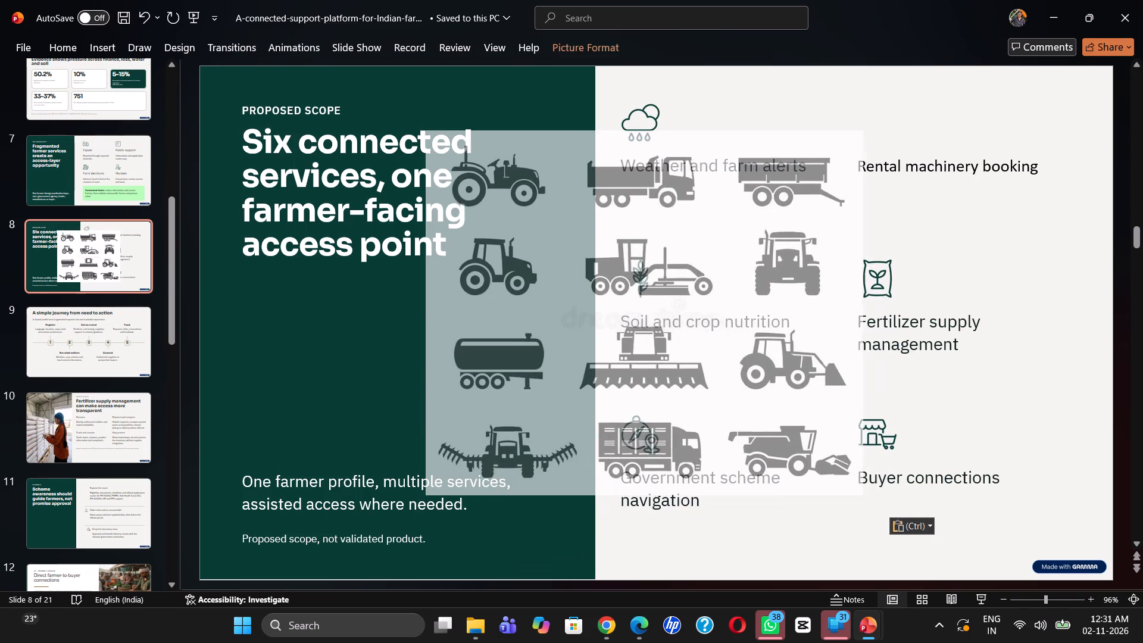
left_click_drag(861, 471, 564, 205)
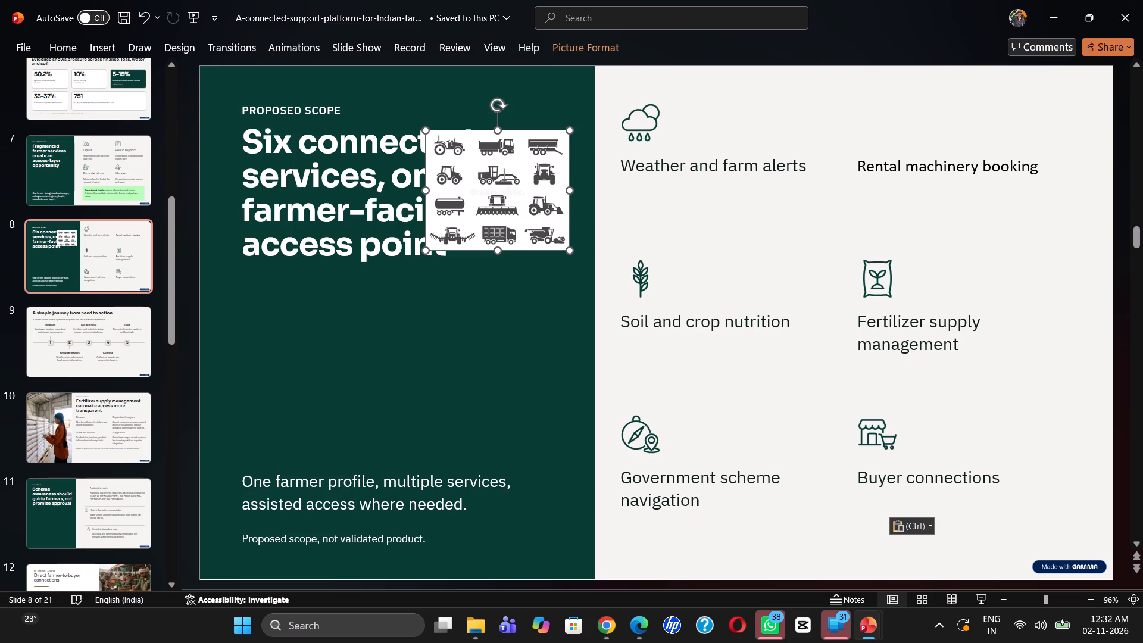
left_click_drag(496, 183, 545, 171)
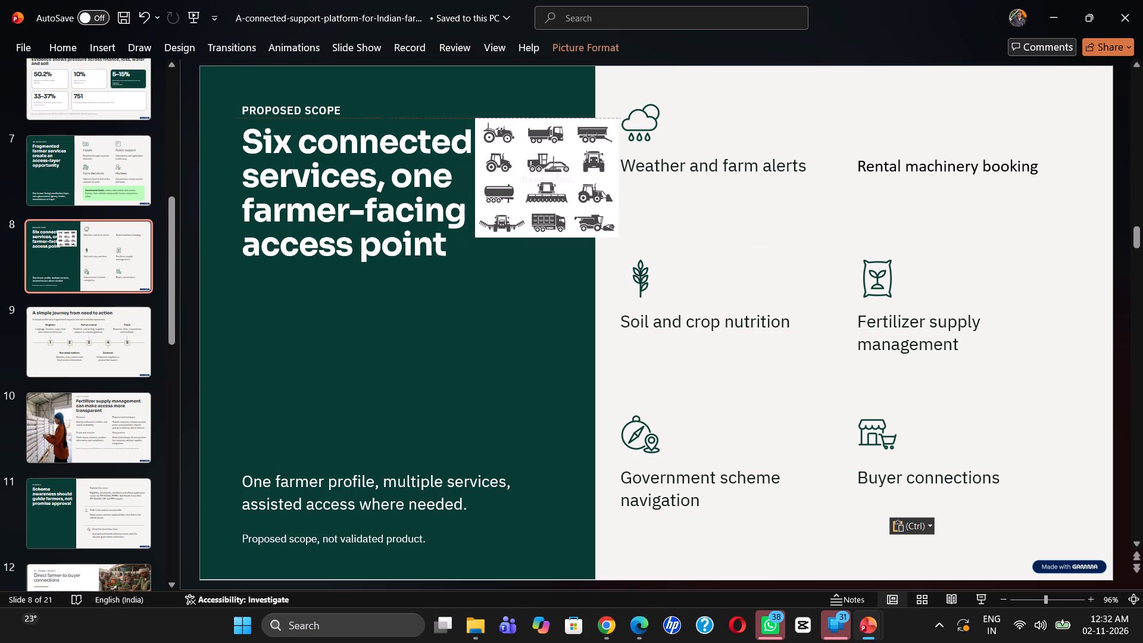
left_click_drag(545, 171, 923, 127)
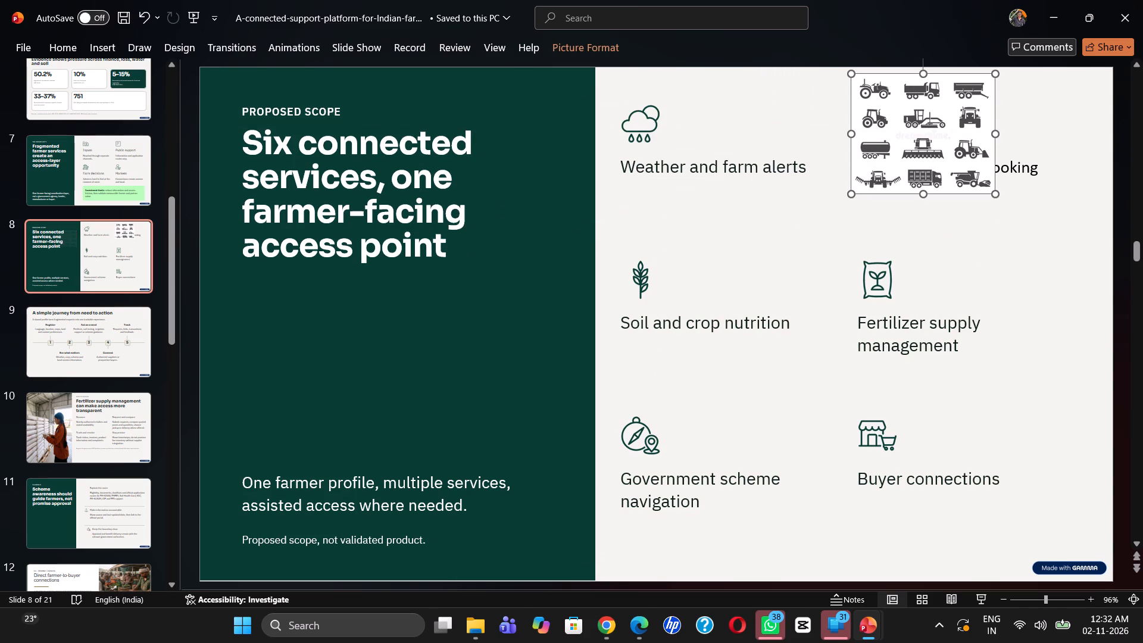
left_click_drag(995, 197, 971, 144)
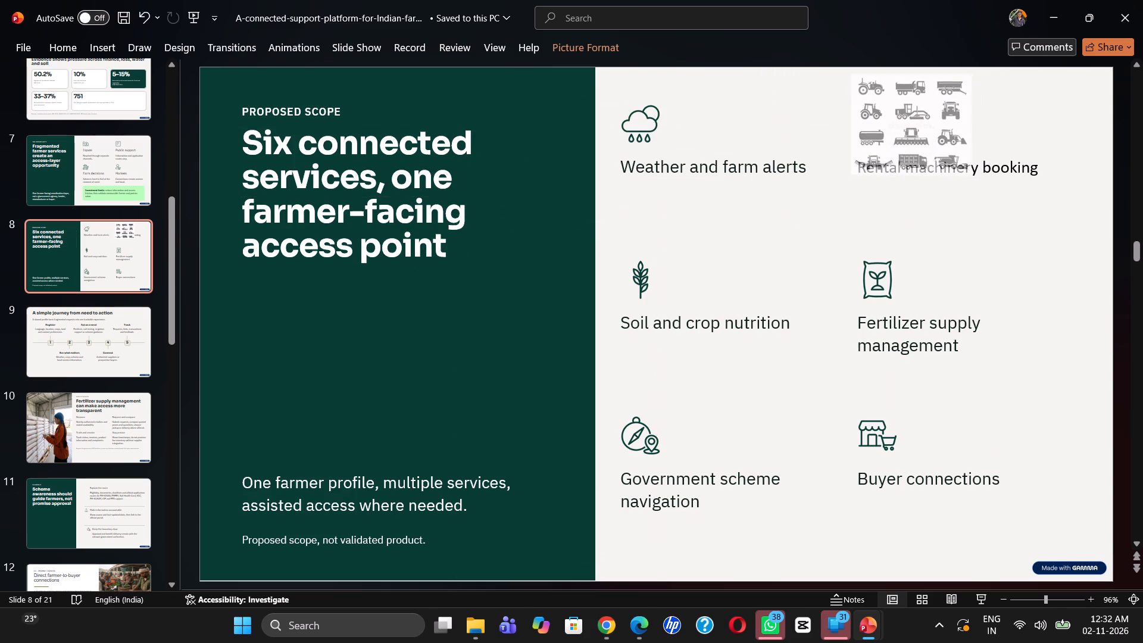
left_click_drag(971, 144, 939, 126)
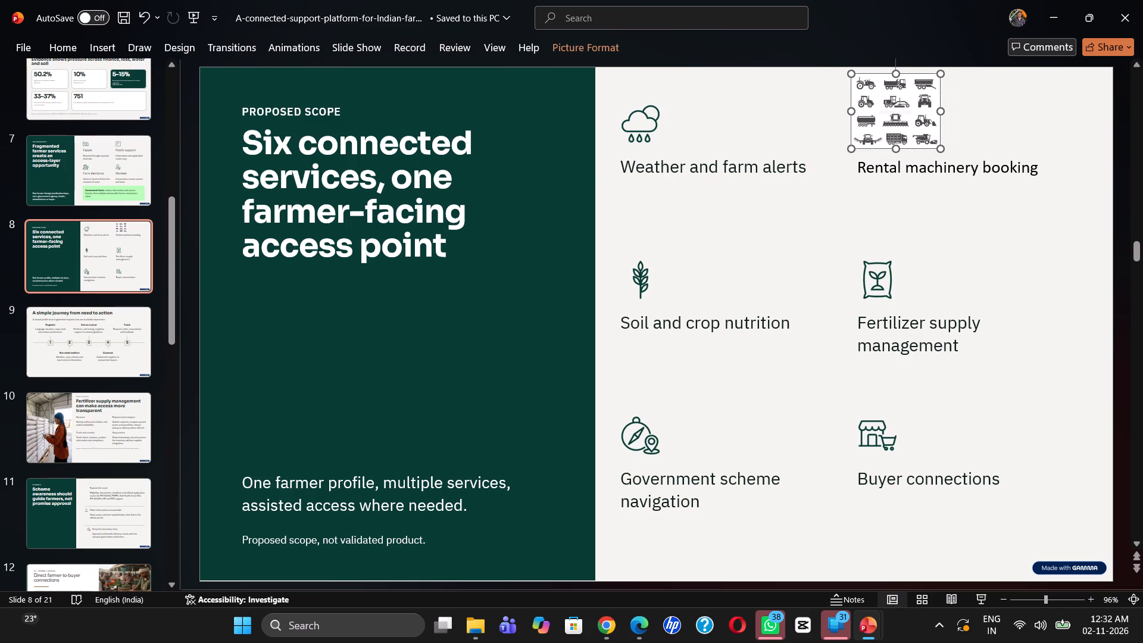
Move the farm machinery picture on slide 8 slightly so it lines up above the "Rental machinery booking" label.
left_click_drag(896, 129, 913, 133)
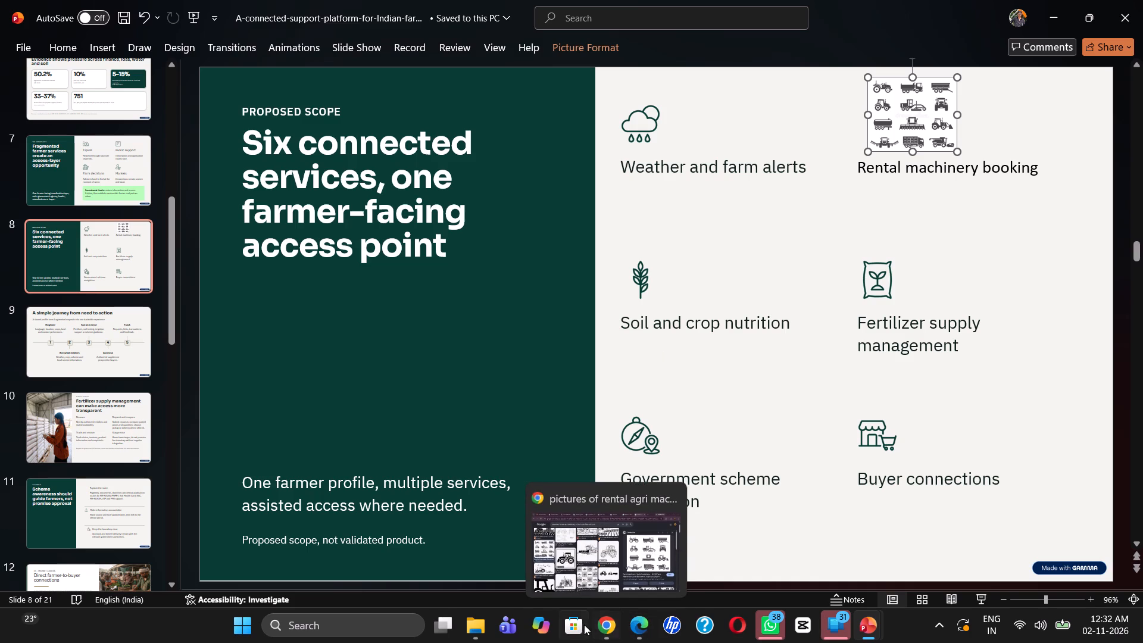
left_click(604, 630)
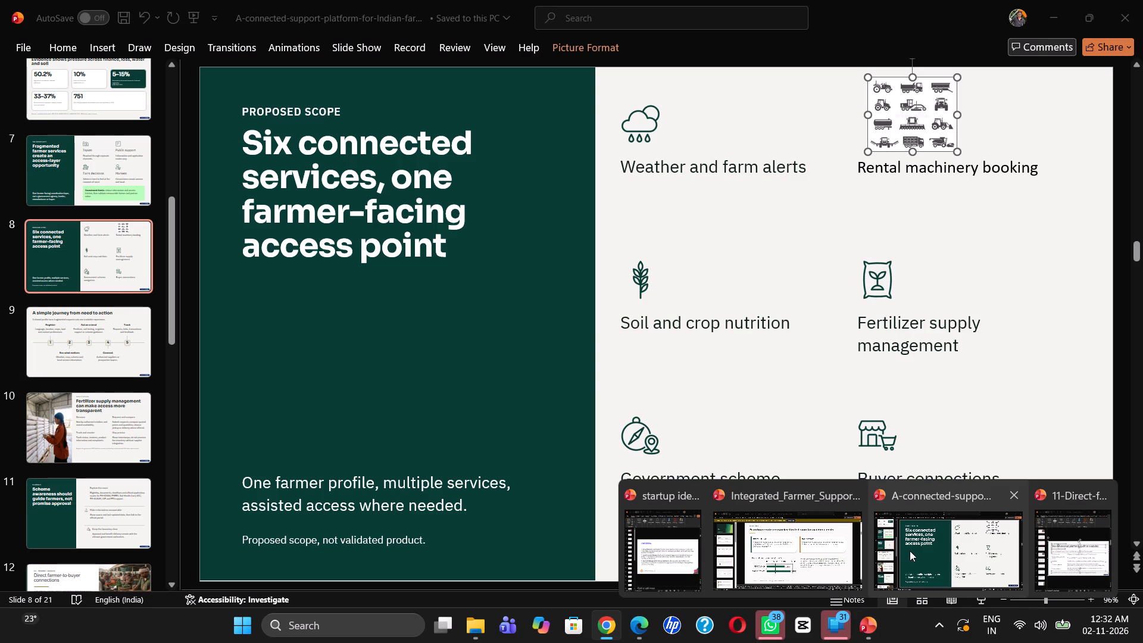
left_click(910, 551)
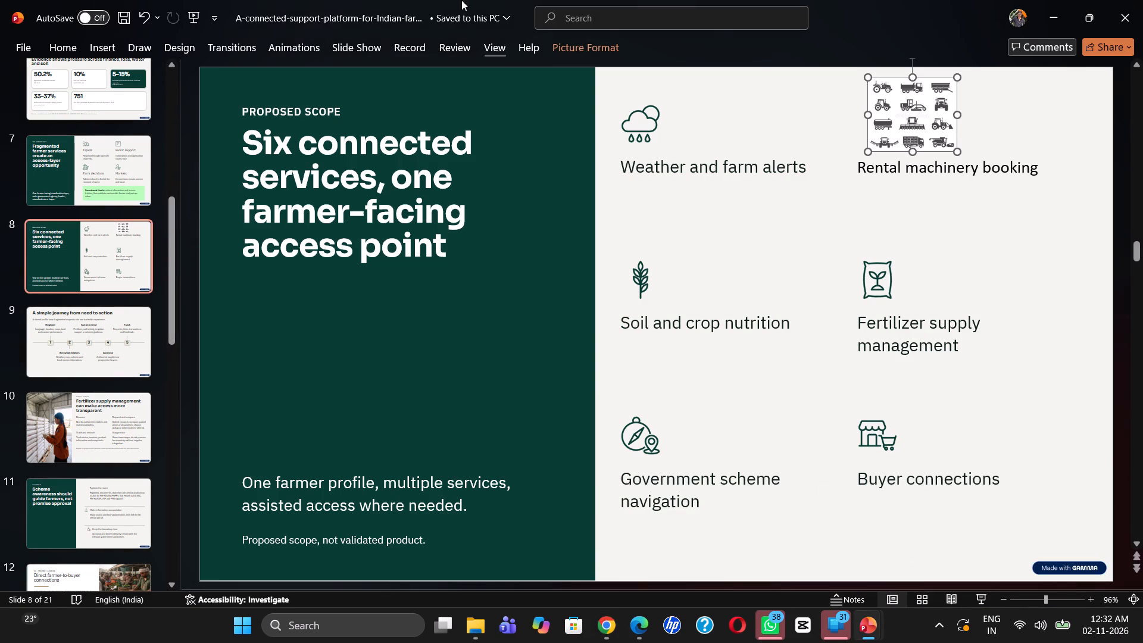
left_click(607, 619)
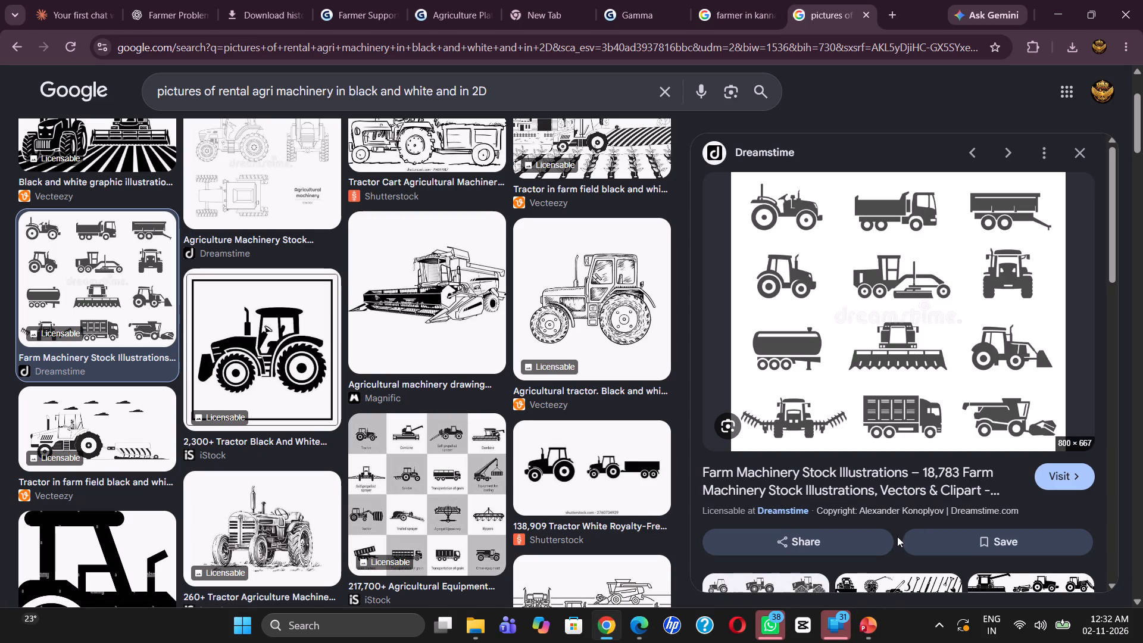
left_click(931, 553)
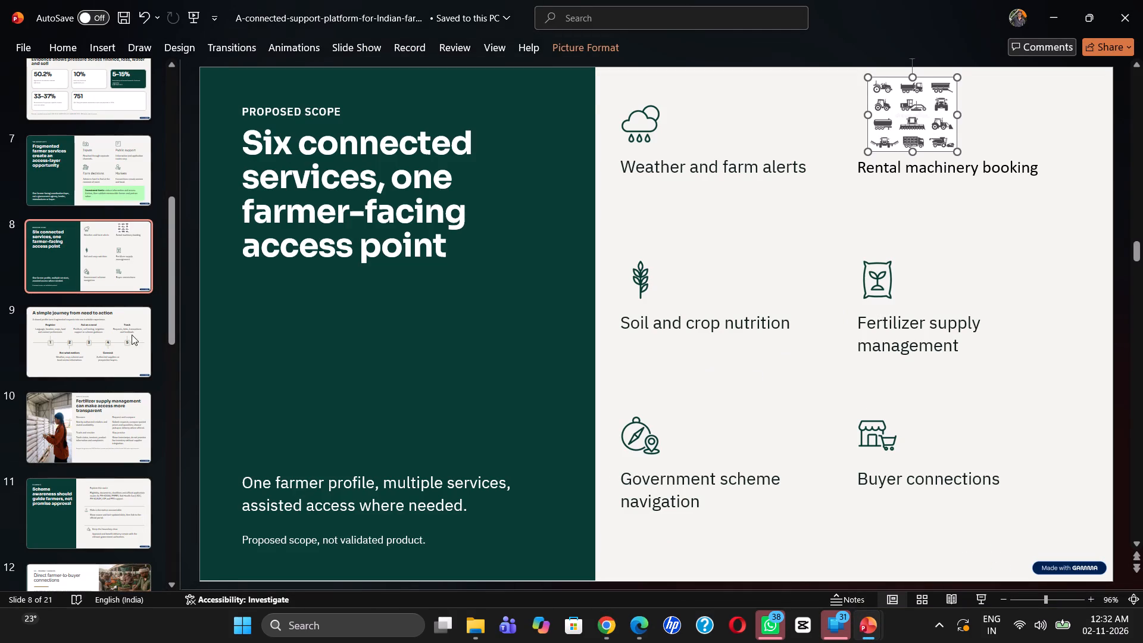
Review slides 9 to 13, from the need-to-action journey to the weather, water and soil support slide, and return to slide 8.
left_click(117, 332)
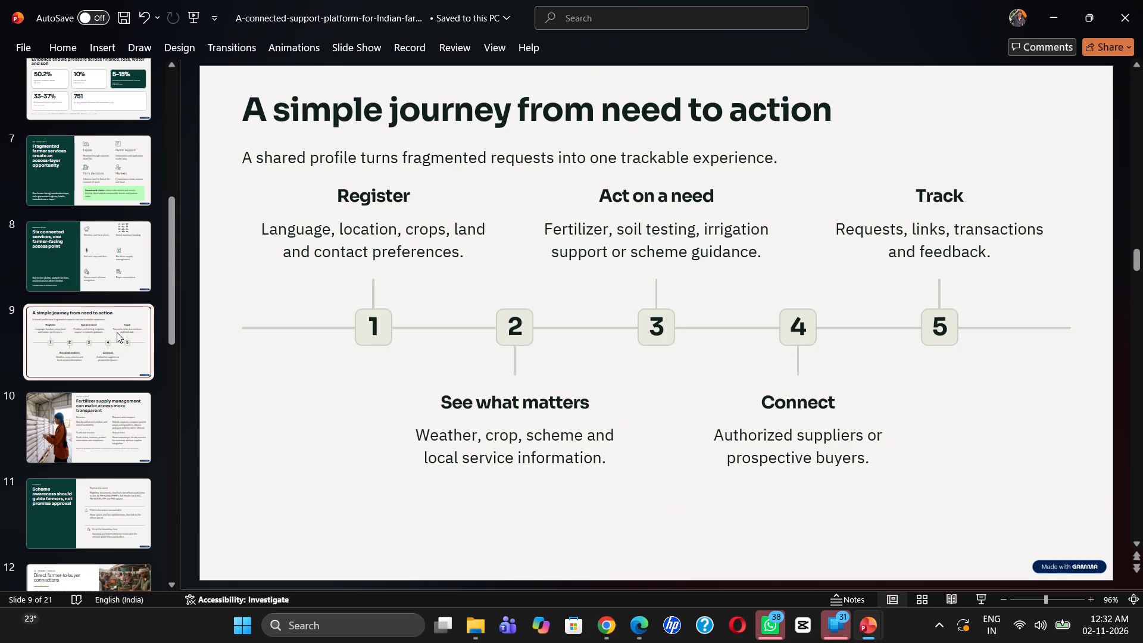
left_click(108, 264)
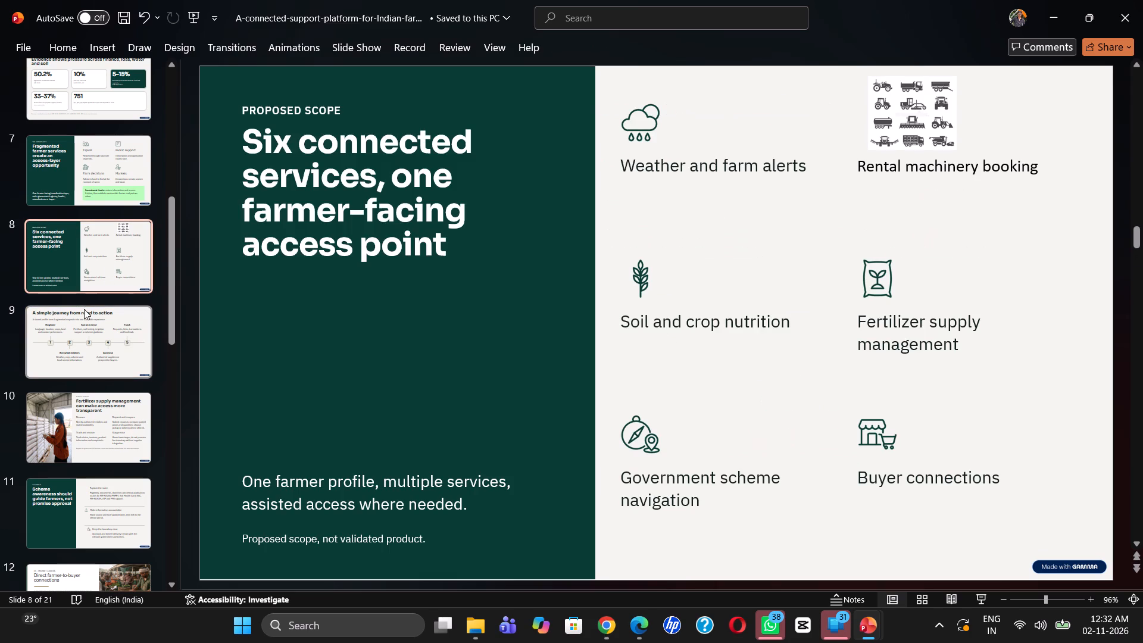
left_click(86, 338)
left_click(89, 380)
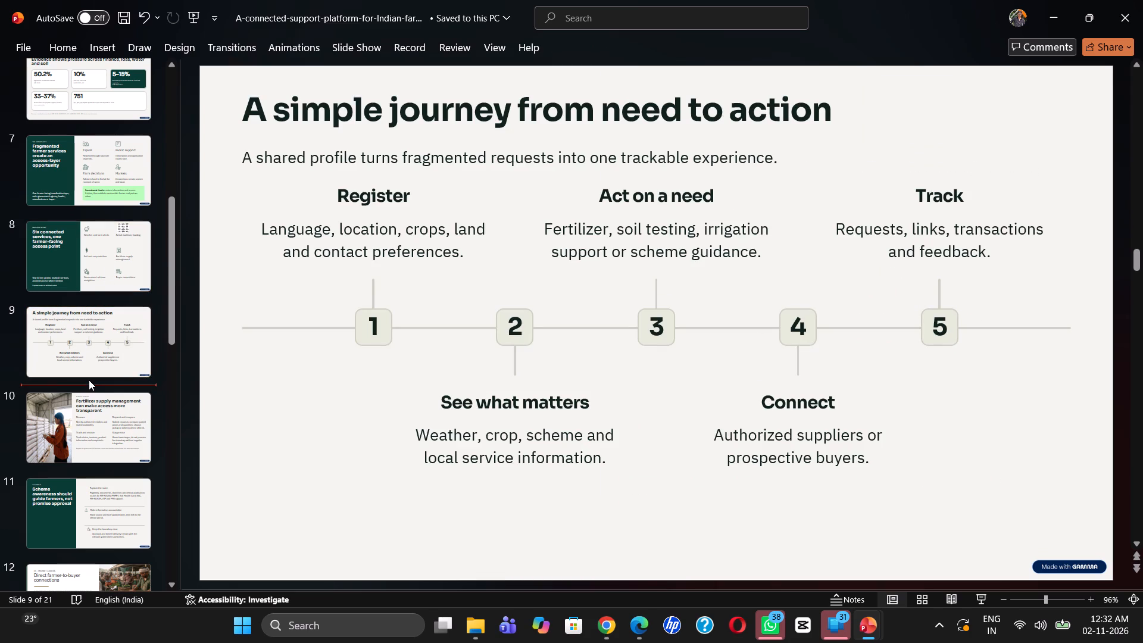
left_click(86, 397)
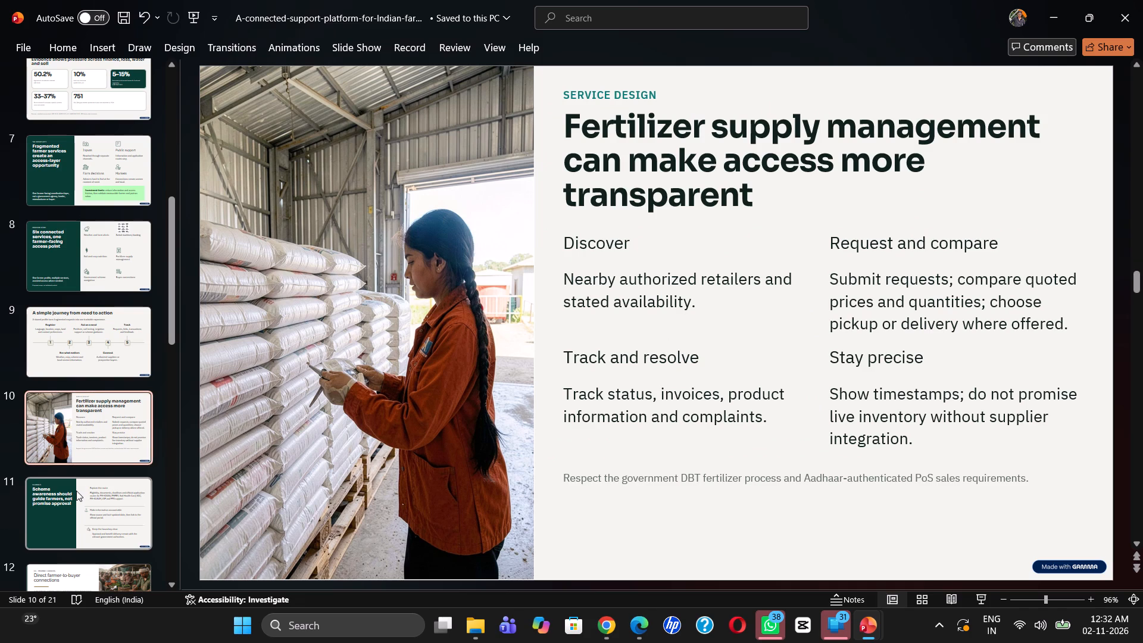
left_click(76, 491)
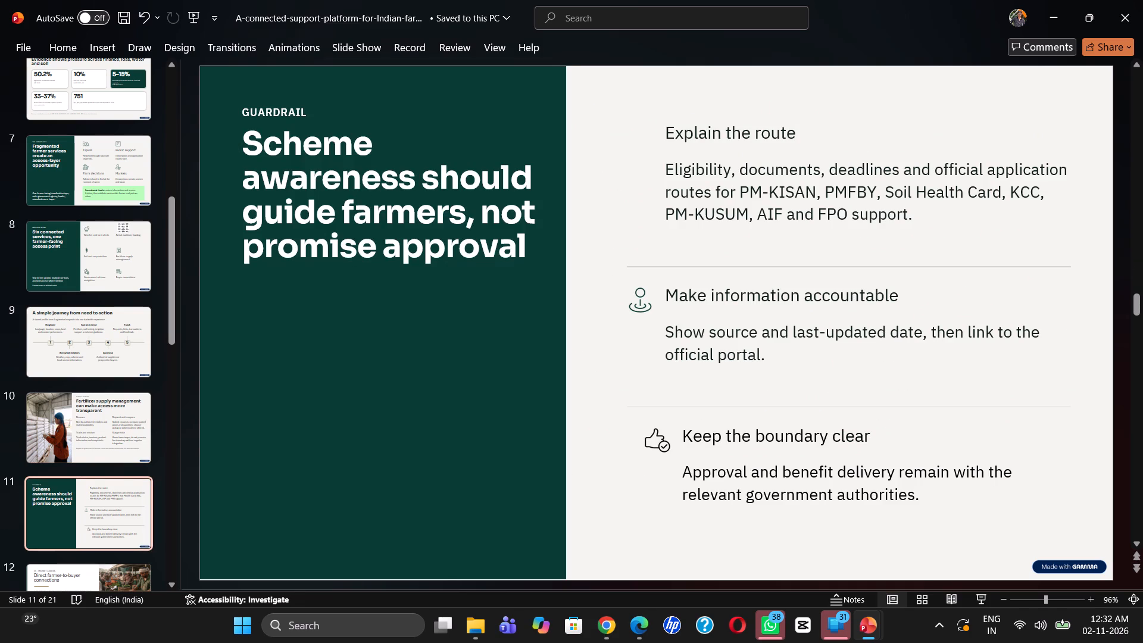
scroll(105, 506, "down", 1)
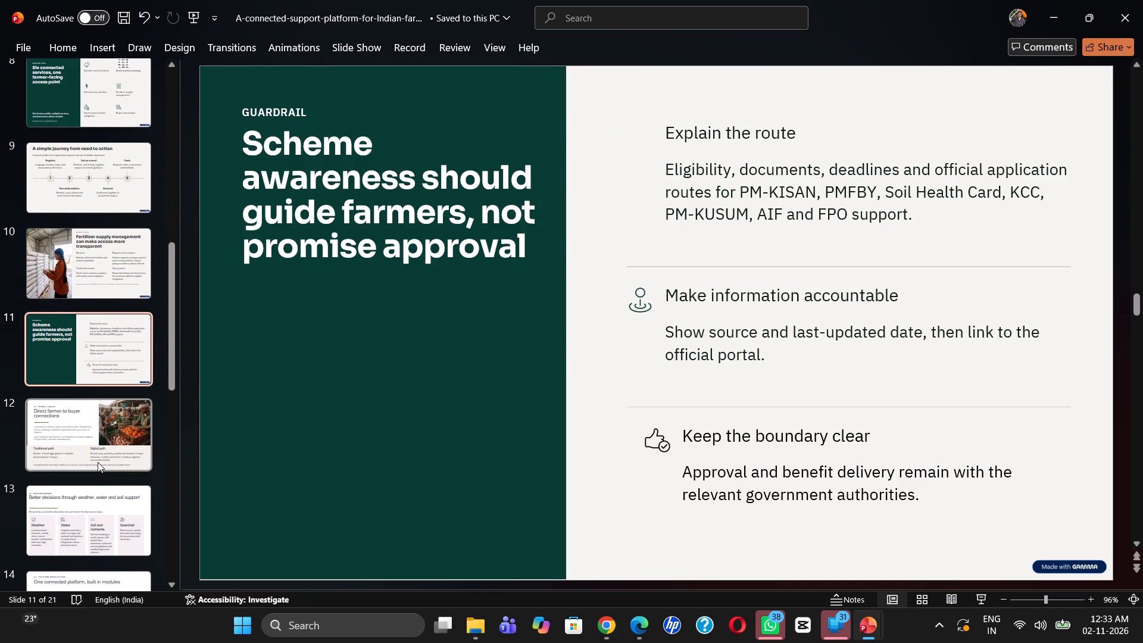
left_click(98, 462)
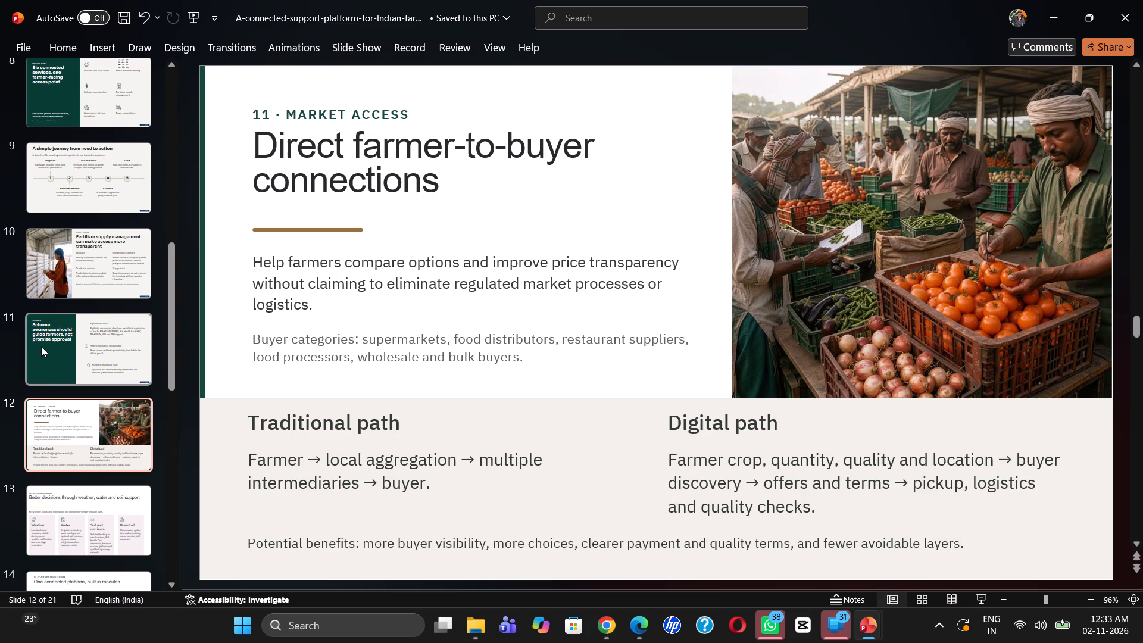
left_click(56, 513)
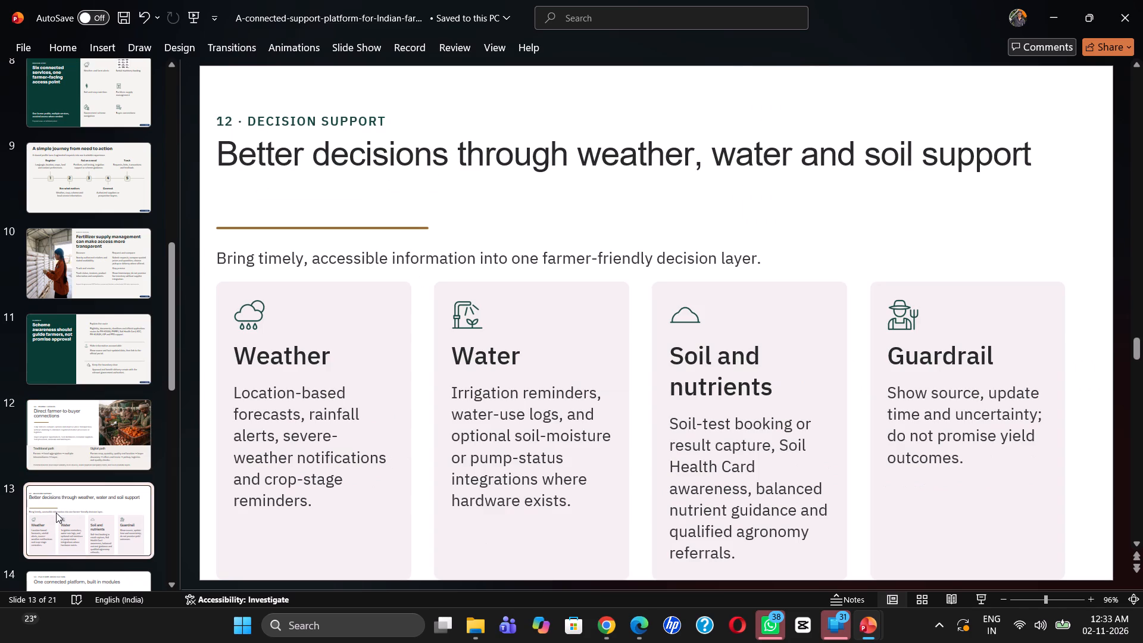
scroll(56, 513, "up", 2)
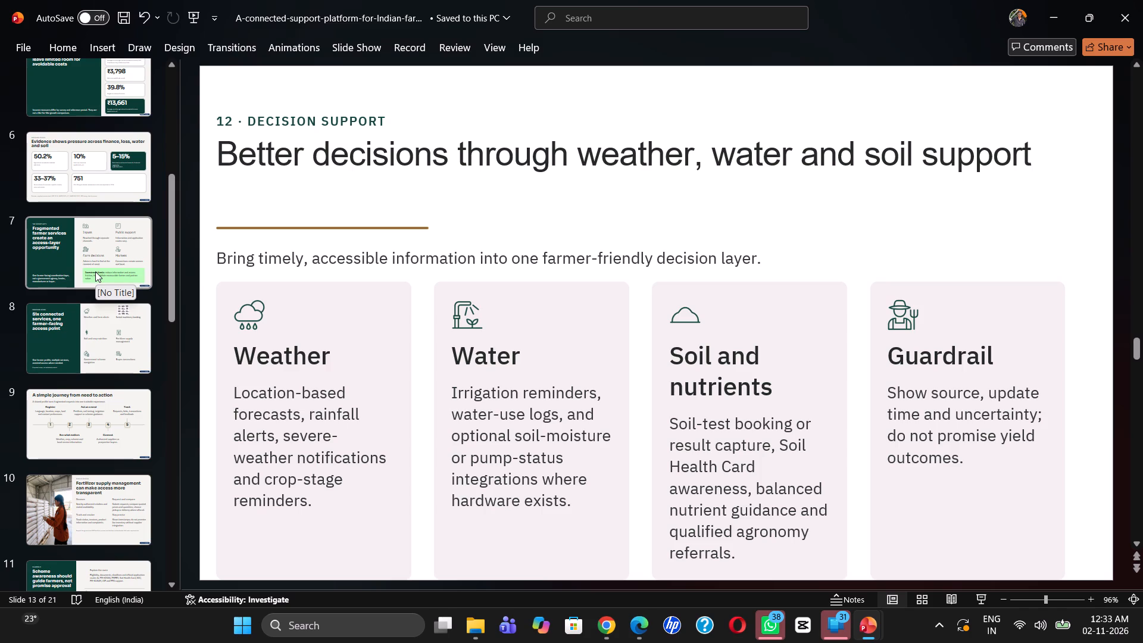
scroll(103, 514, "down", 3)
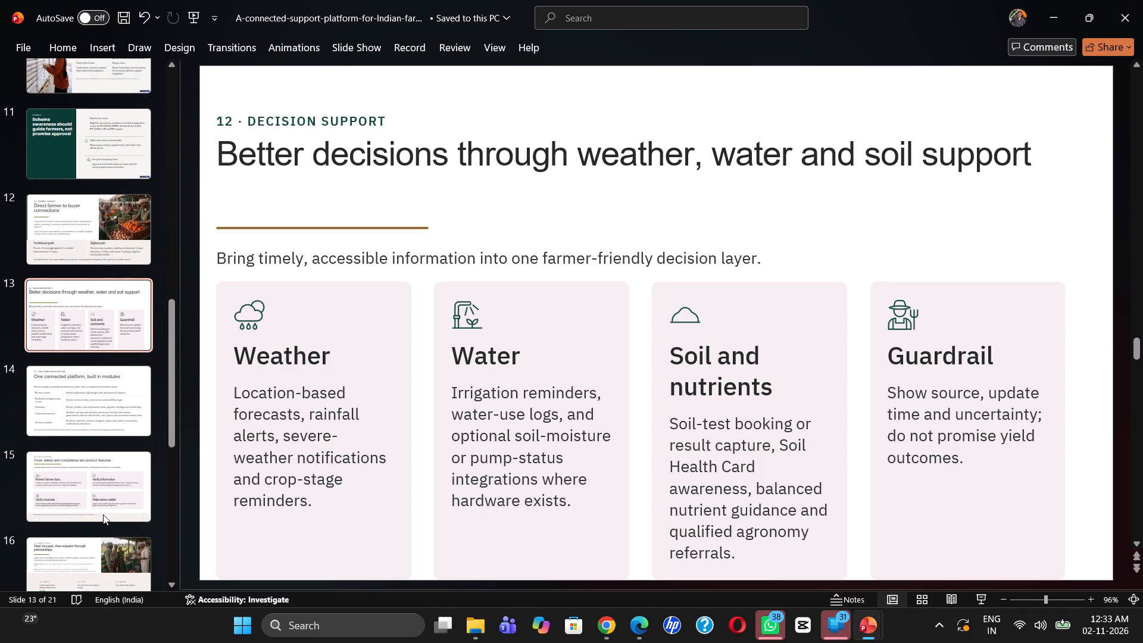
scroll(94, 187, "up", 2)
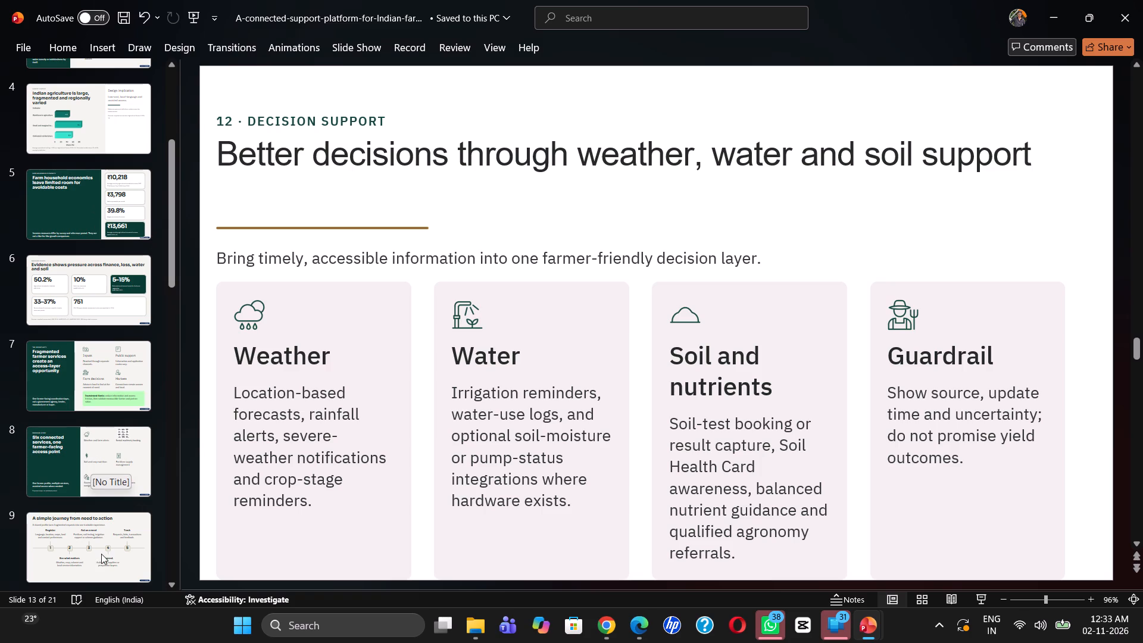
left_click(110, 500)
left_click(115, 478)
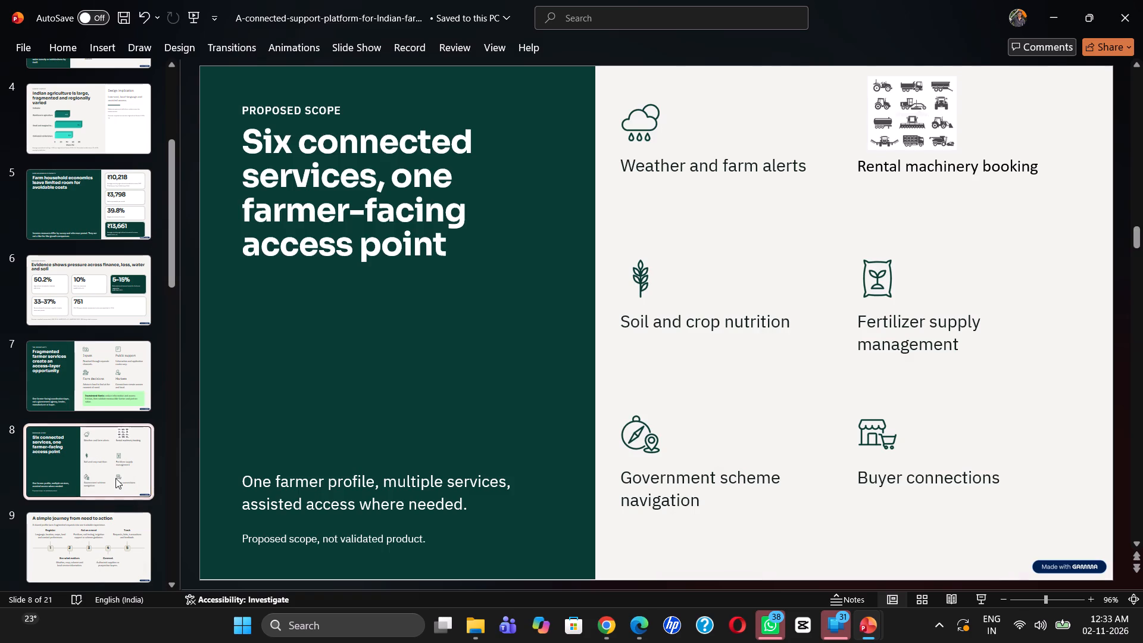
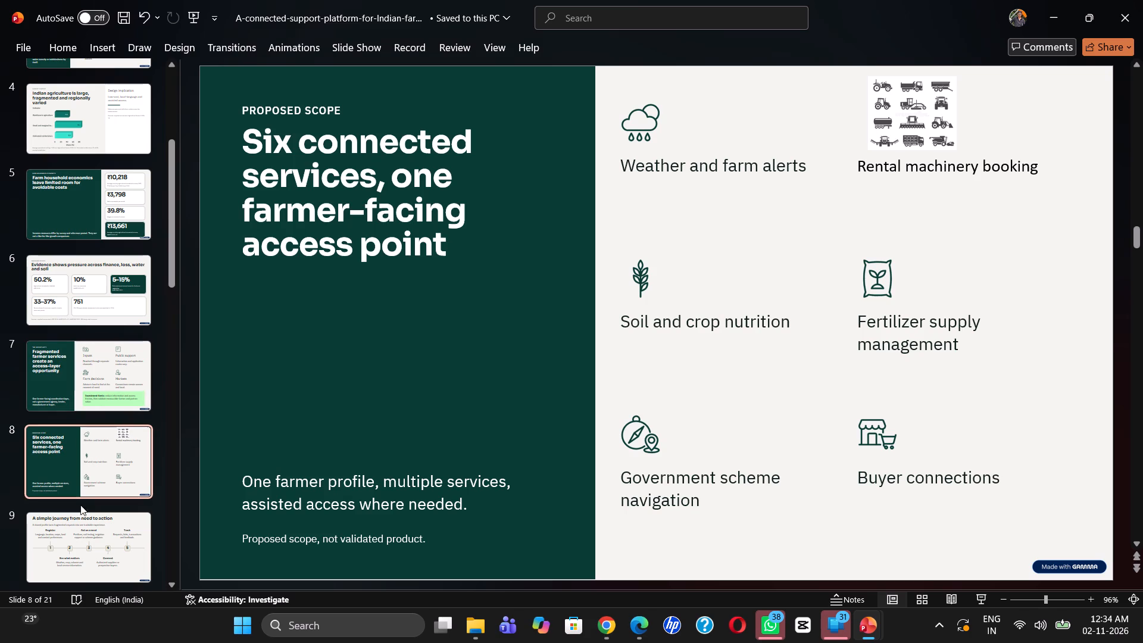
Review slides 8 to 14, from the need-to-action journey to the platform architecture, rechecking the scheme awareness, buyer connections and decision support slides.
left_click(88, 528)
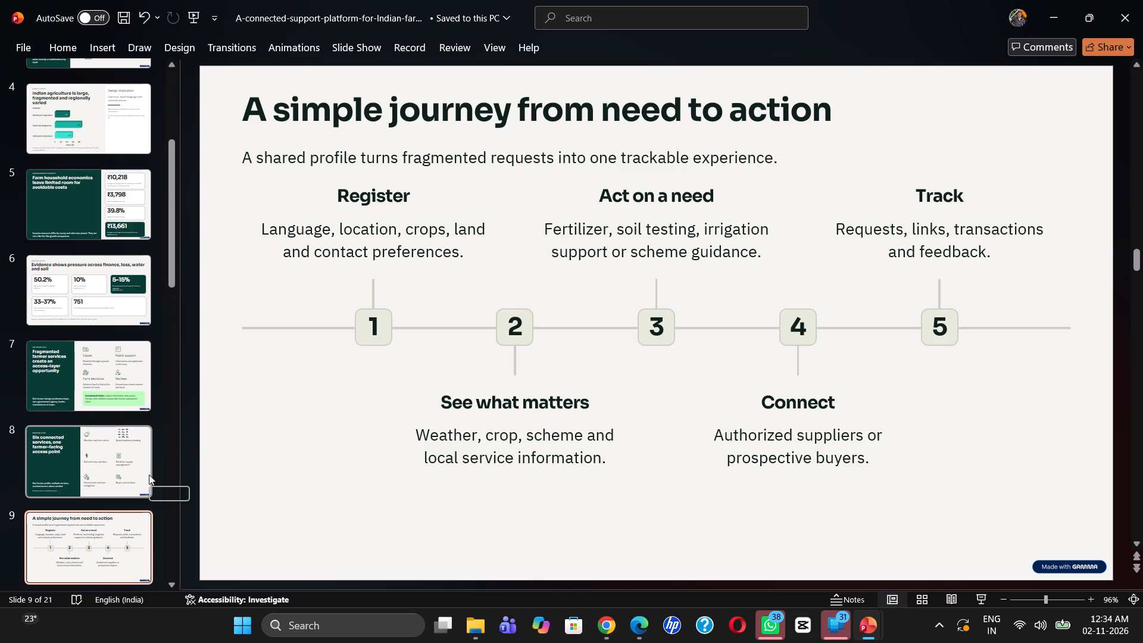
key("Down")
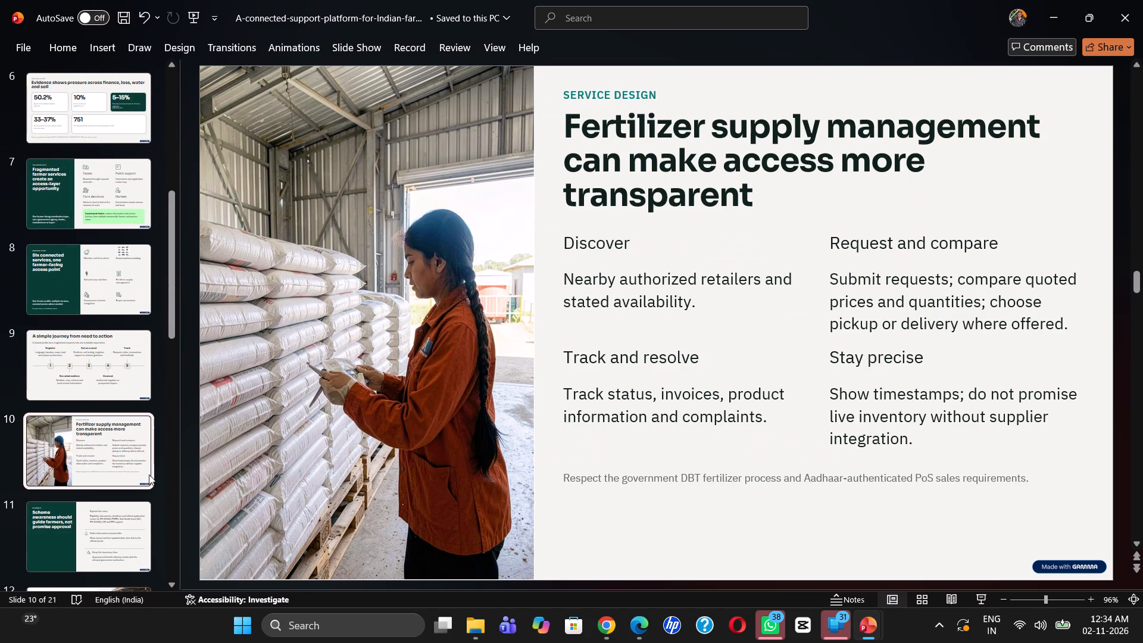
key("Down")
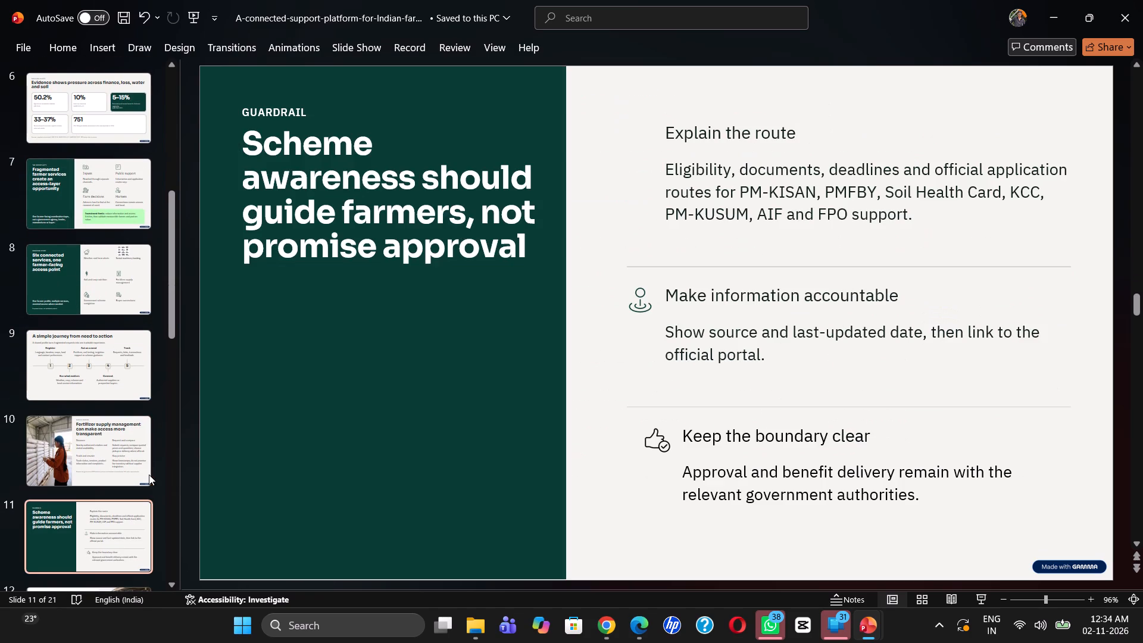
key("Down")
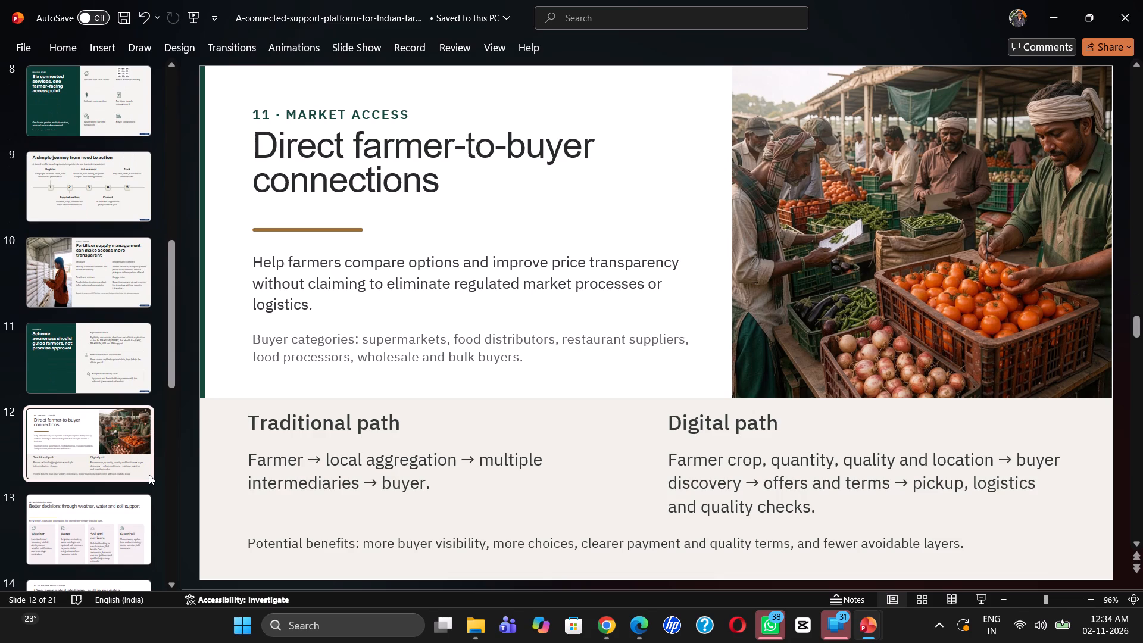
key("Down")
key("Down")
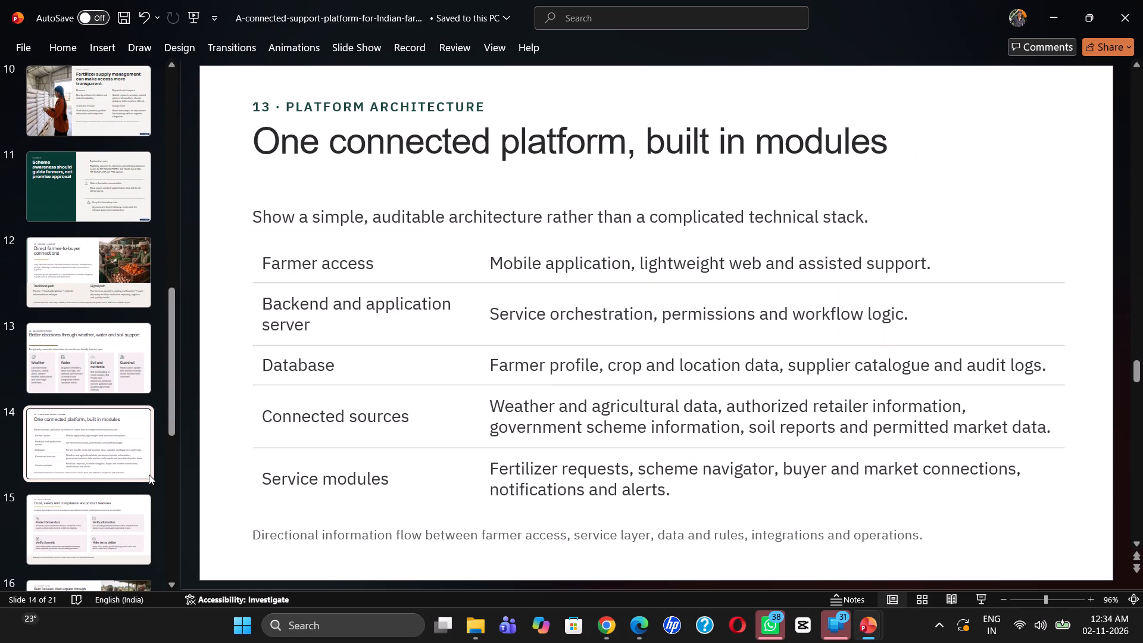
scroll(35, 246, "up", 2)
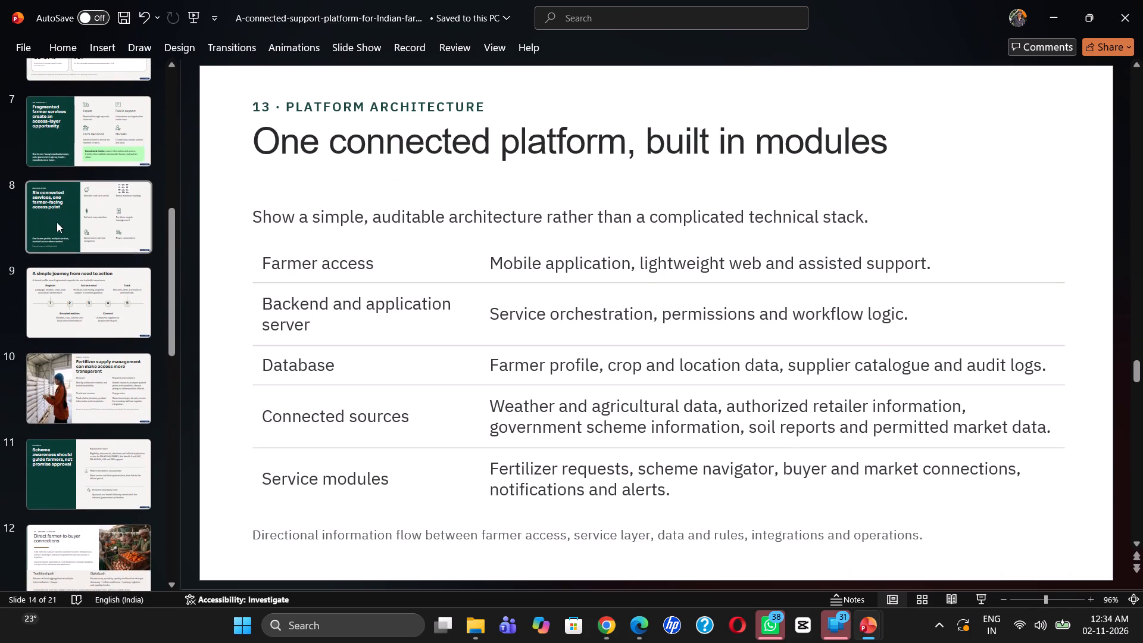
left_click(73, 214)
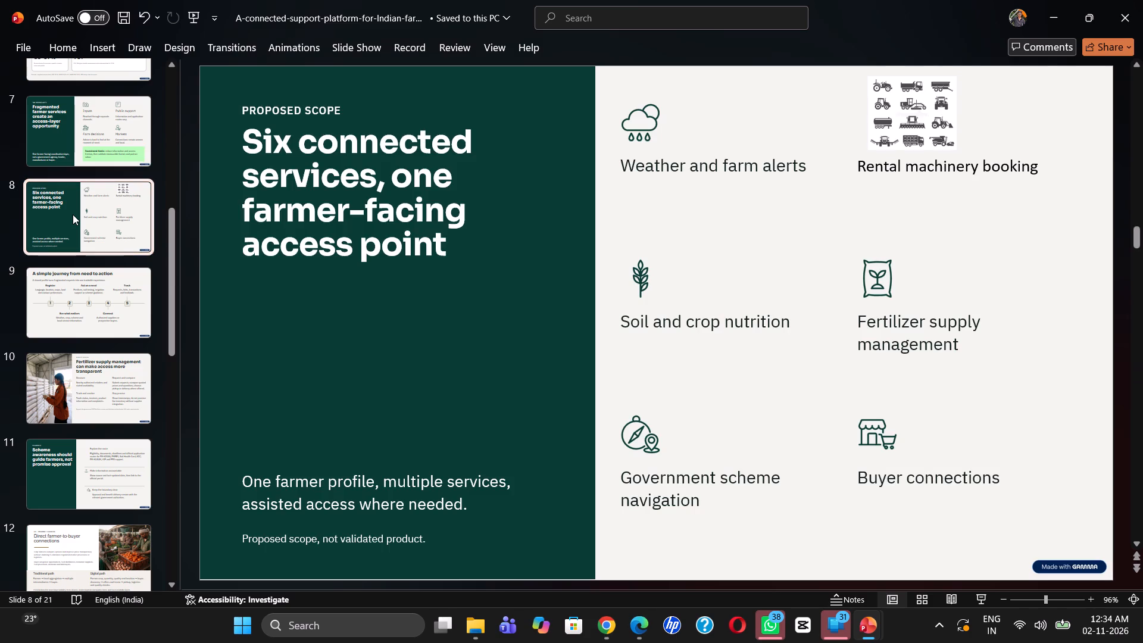
left_click(73, 487)
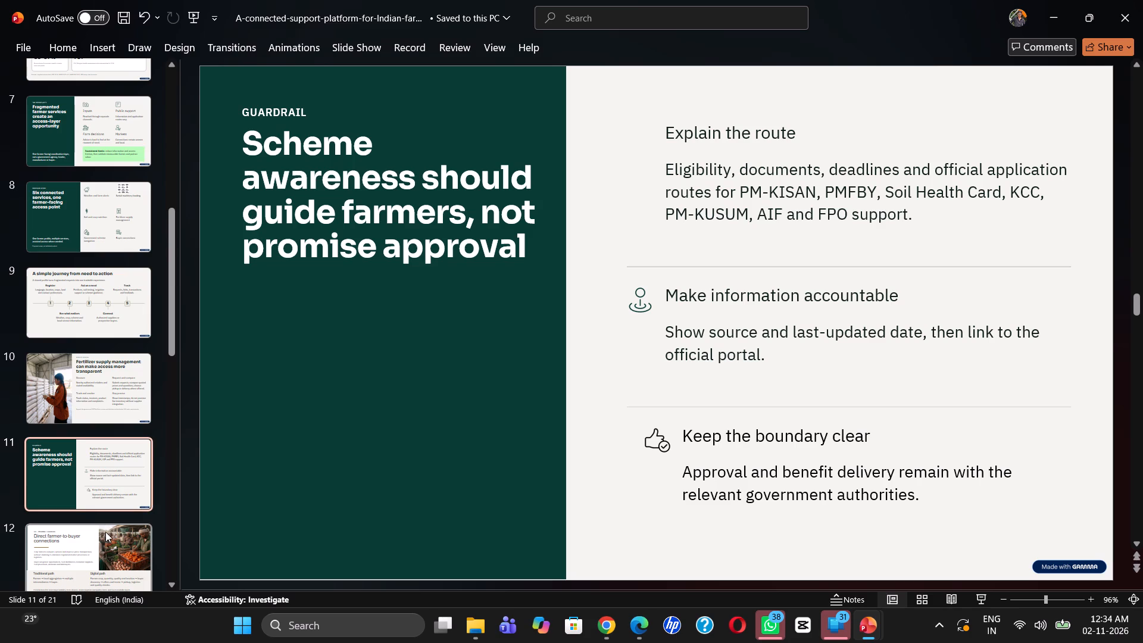
left_click(84, 539)
left_click(86, 548)
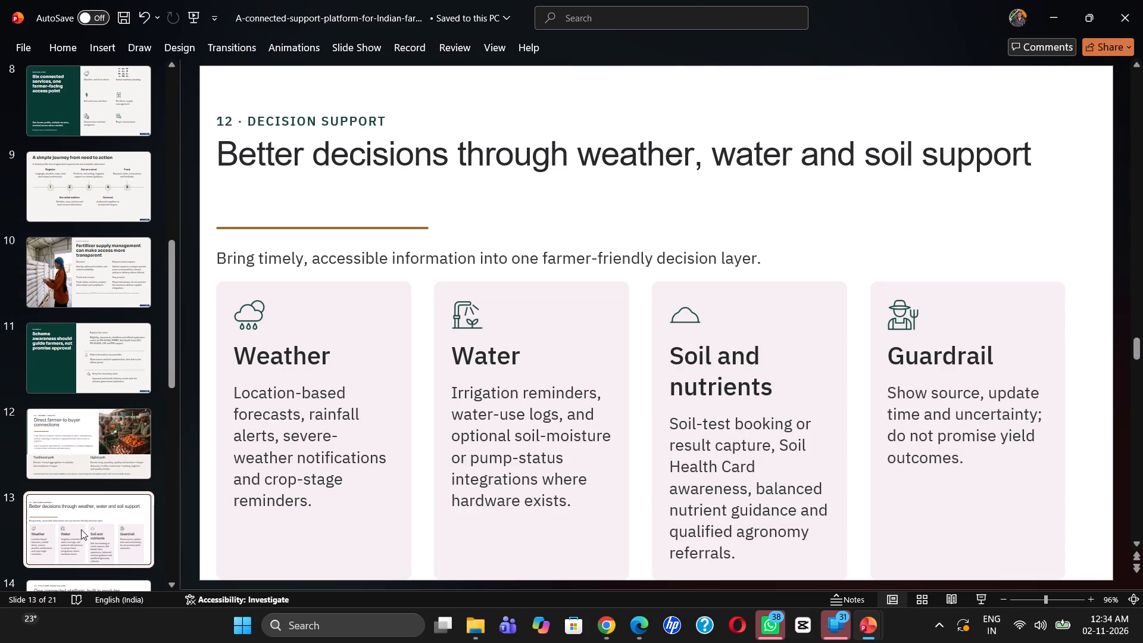
scroll(98, 588, "down", 1)
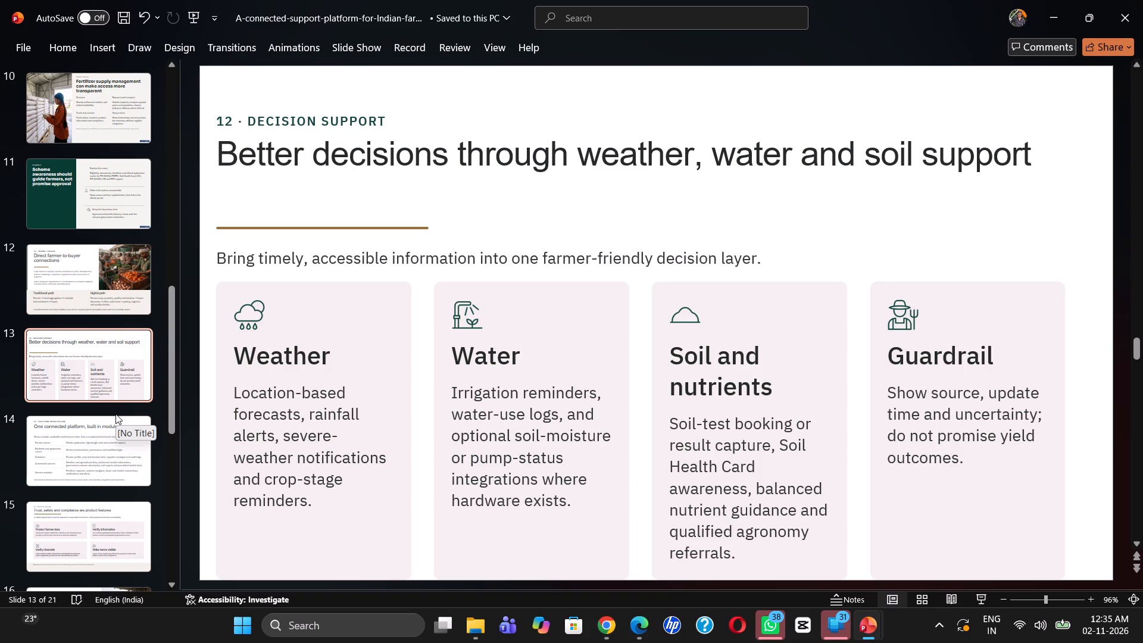
left_click(61, 275)
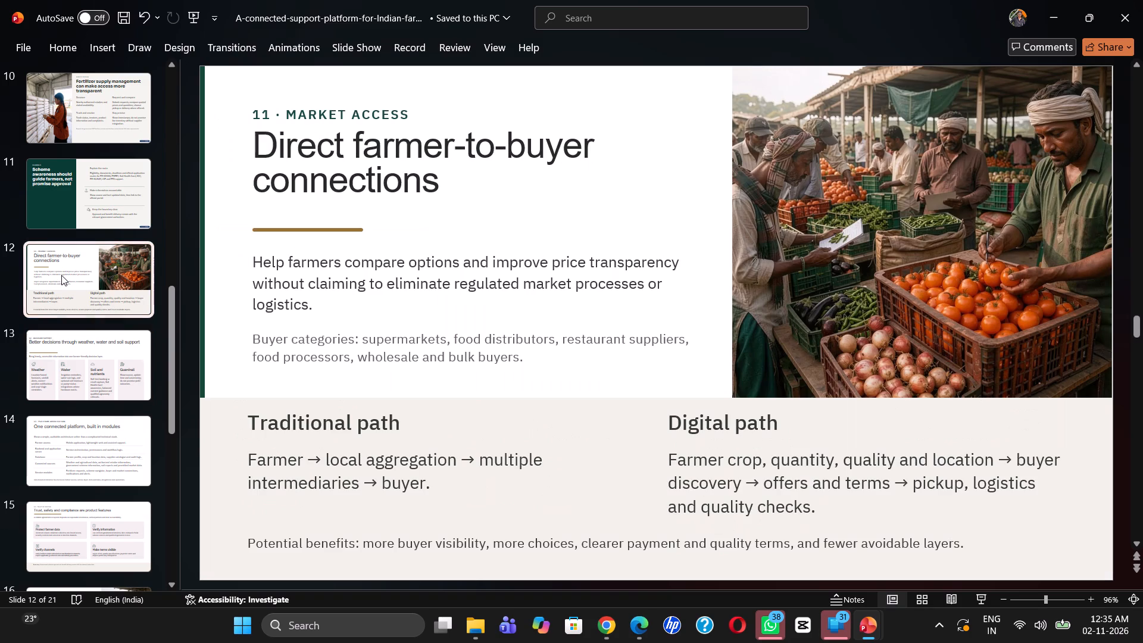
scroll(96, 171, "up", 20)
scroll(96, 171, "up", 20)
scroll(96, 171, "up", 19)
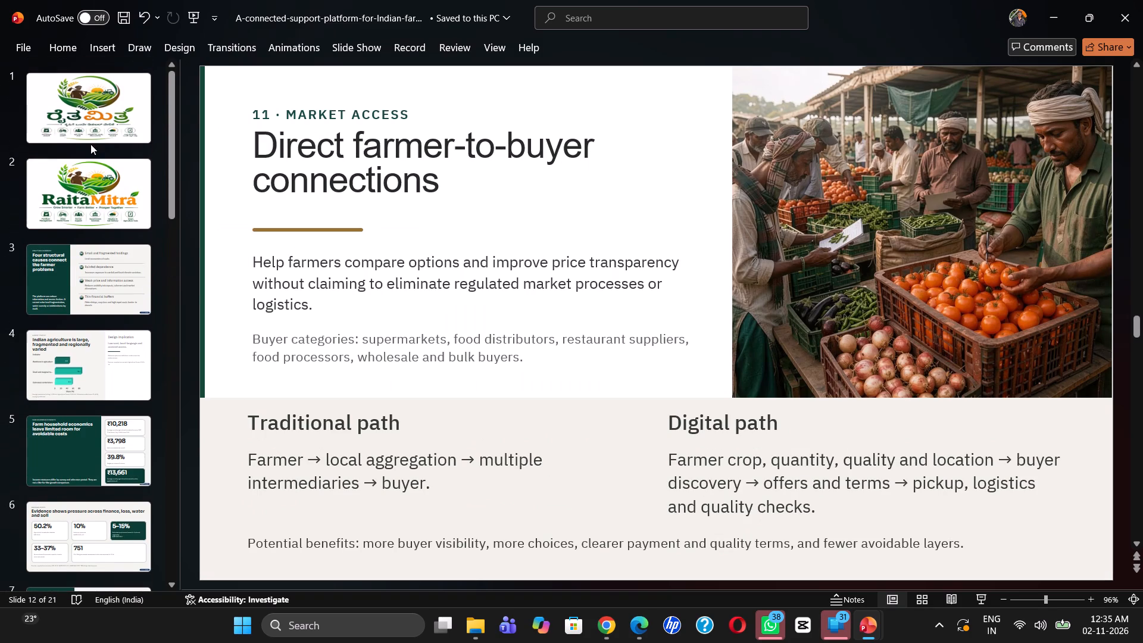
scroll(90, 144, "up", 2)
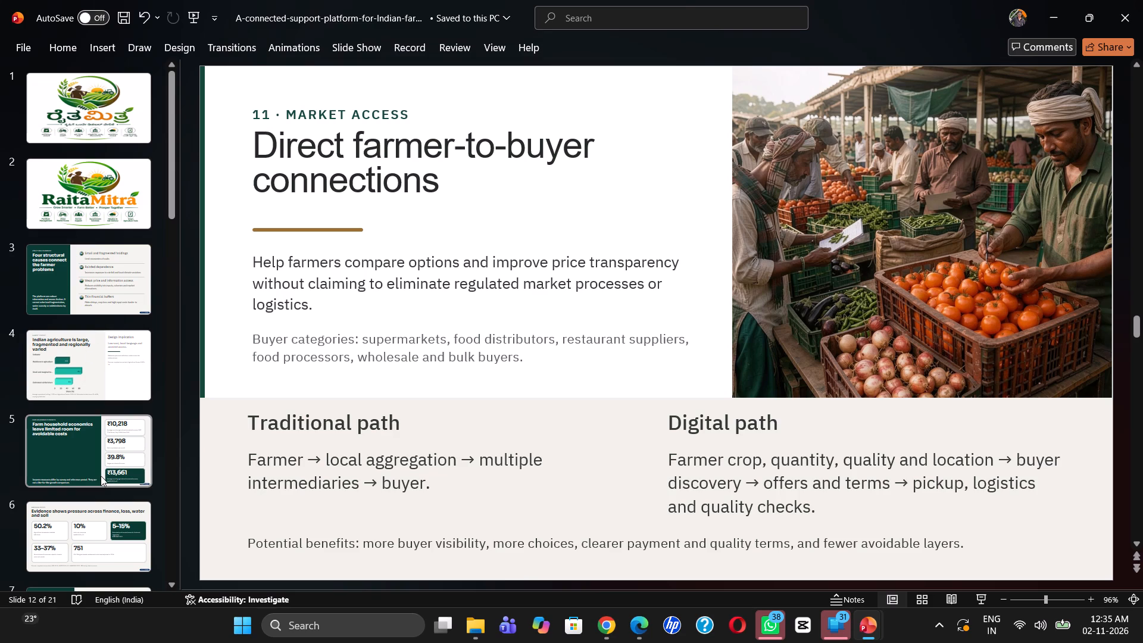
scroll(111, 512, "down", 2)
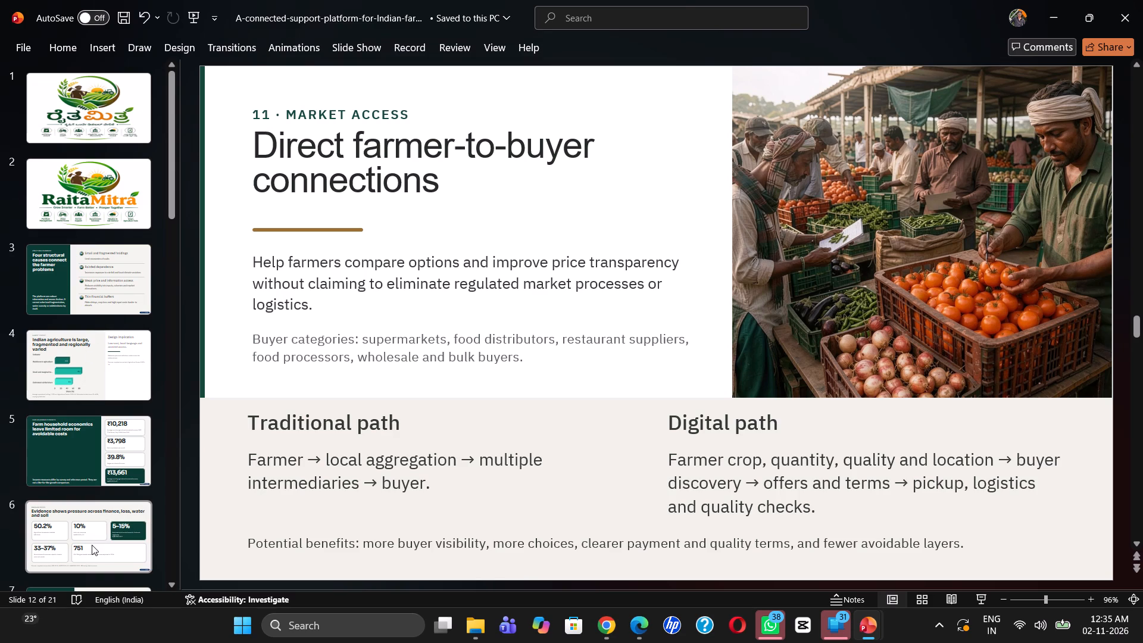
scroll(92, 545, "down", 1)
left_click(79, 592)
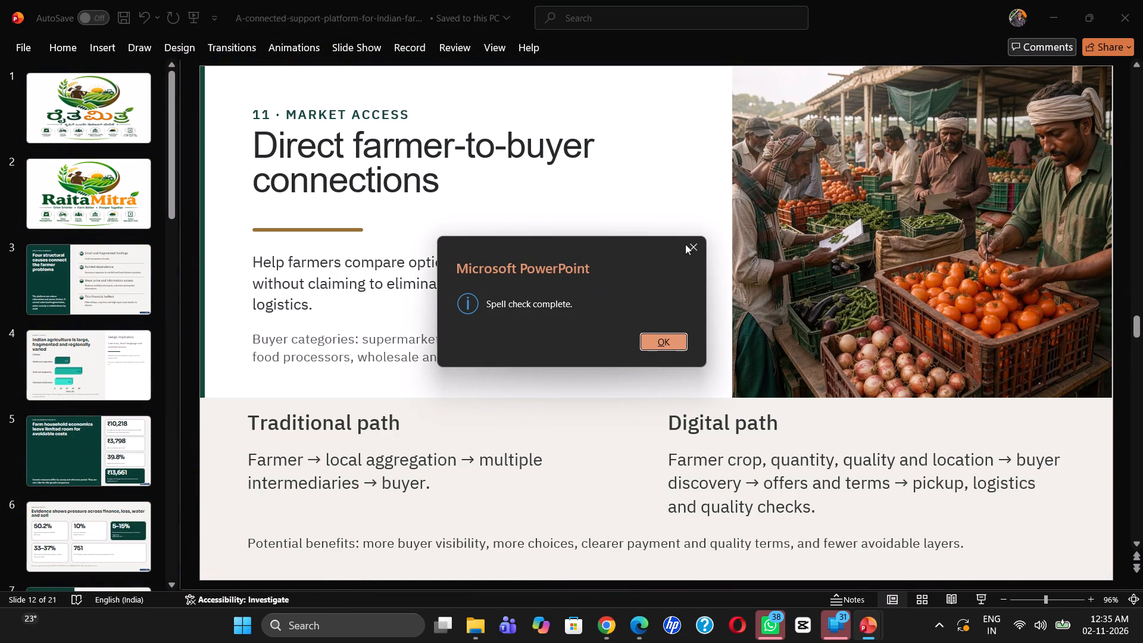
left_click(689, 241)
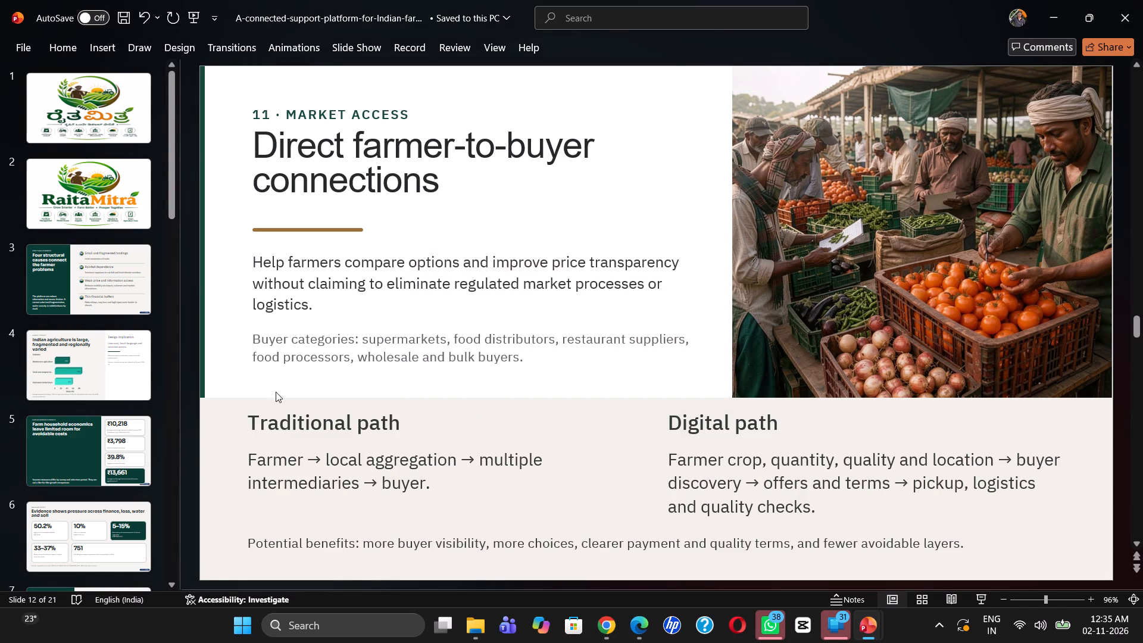
Review the opening part of the deck, slides 2 to 8, from the RaitaMitra logo slide to the six connected services.
left_click(52, 425)
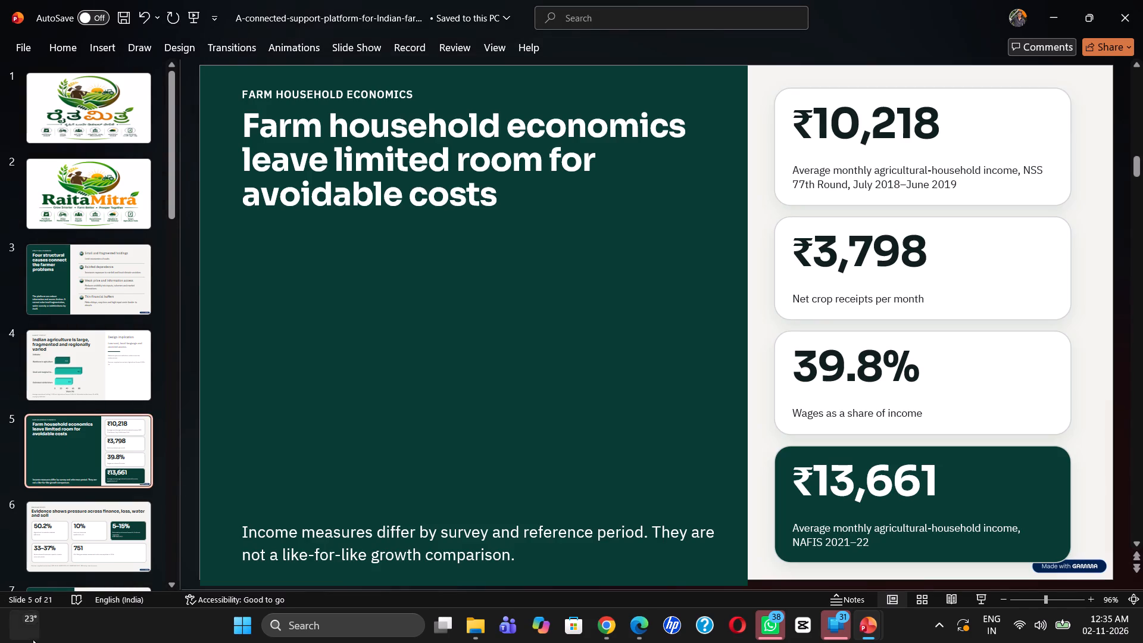
left_click(68, 597)
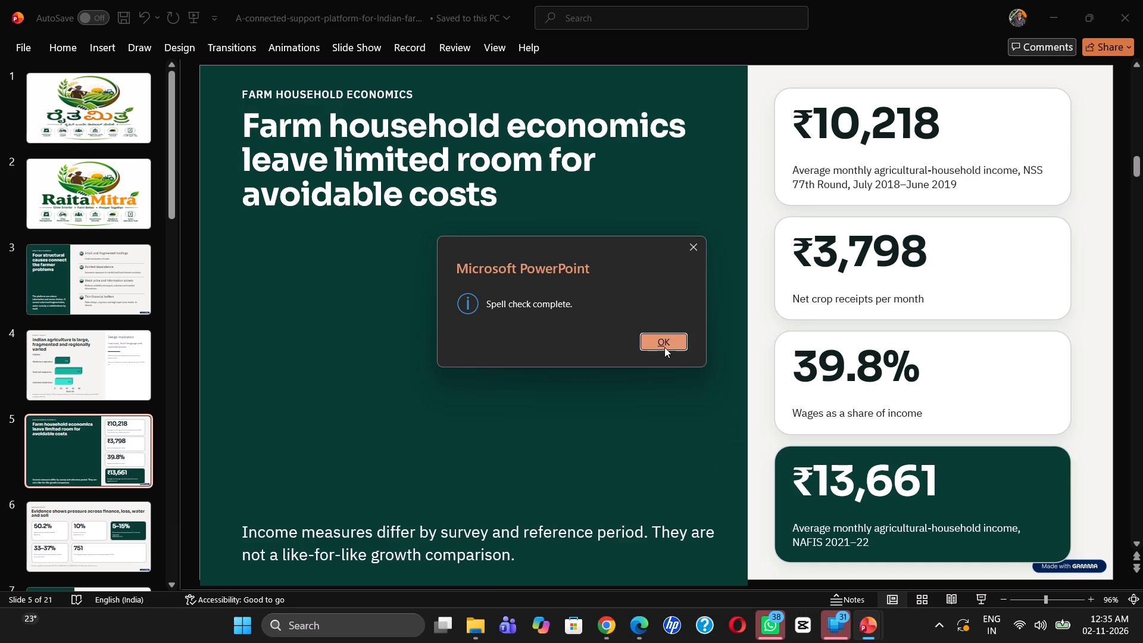
left_click(664, 347)
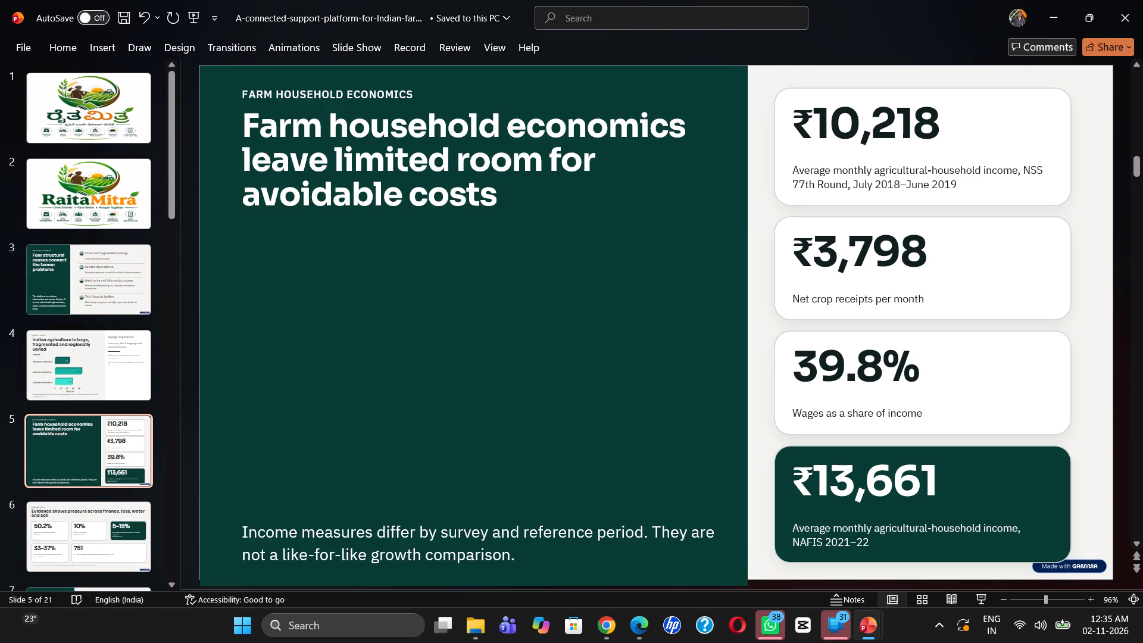
key("Up")
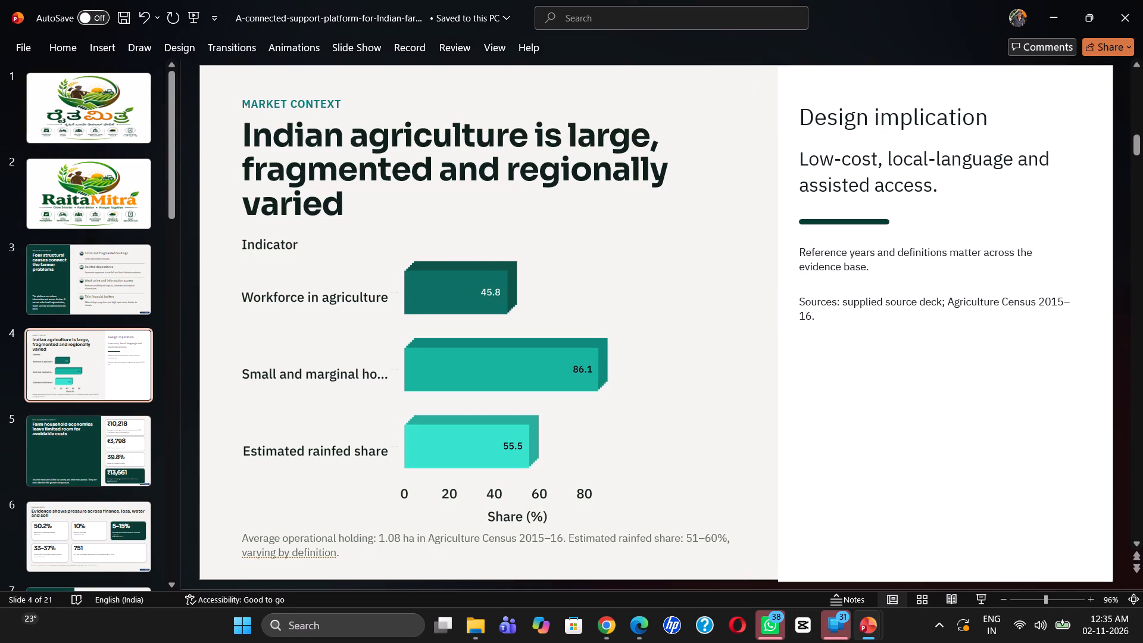
key("Up")
key("Up")
key("Down")
key("Down")
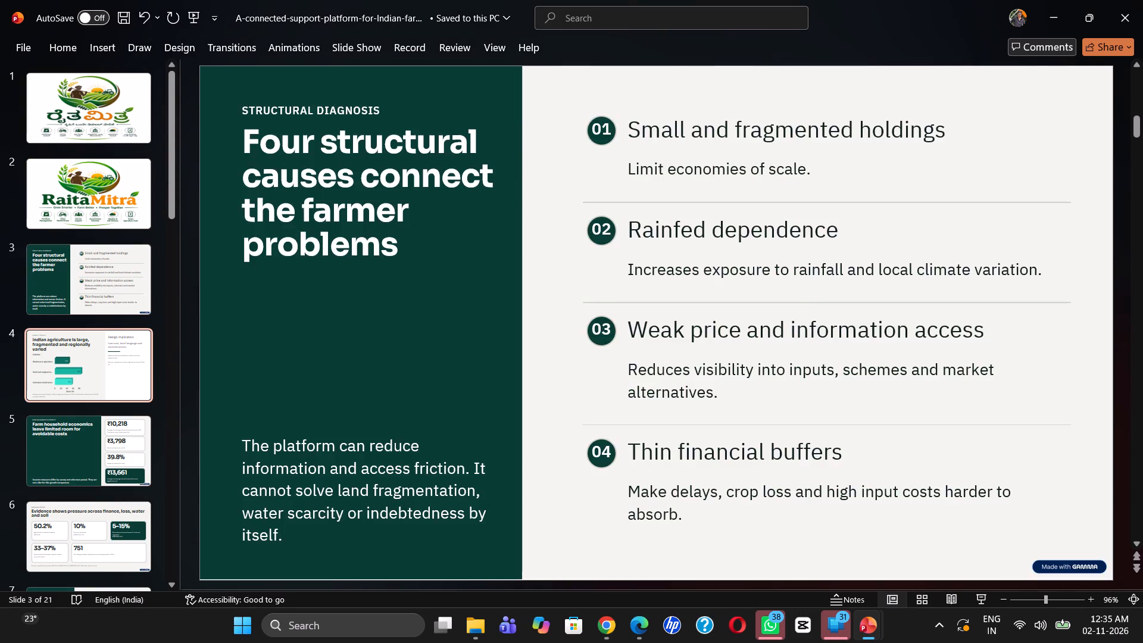
key("Down")
key("Down")
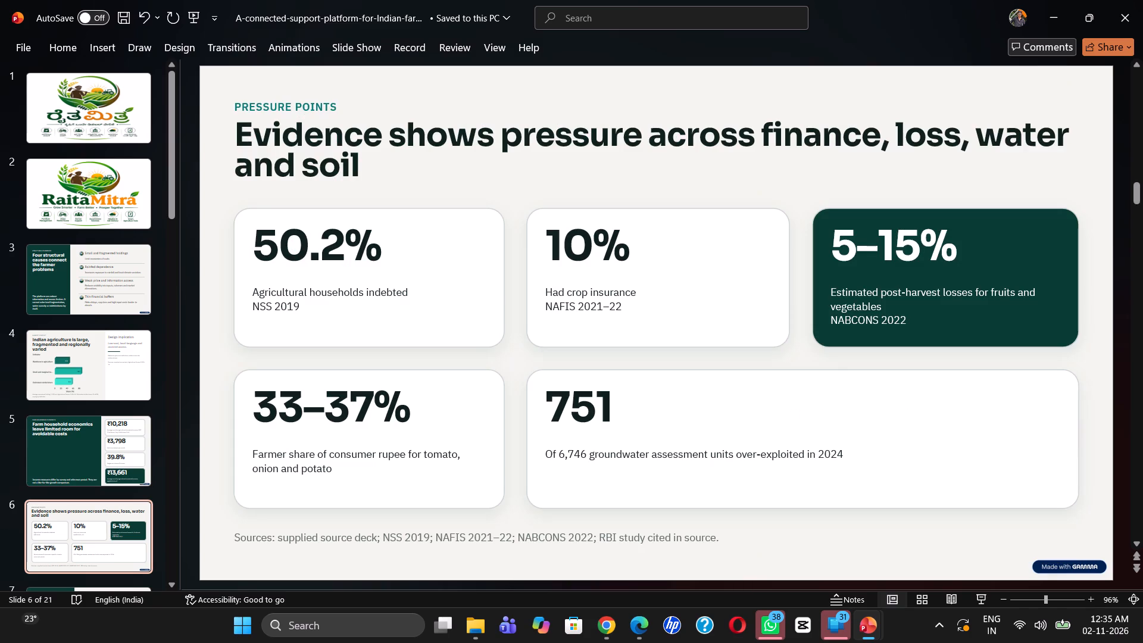
key("Down")
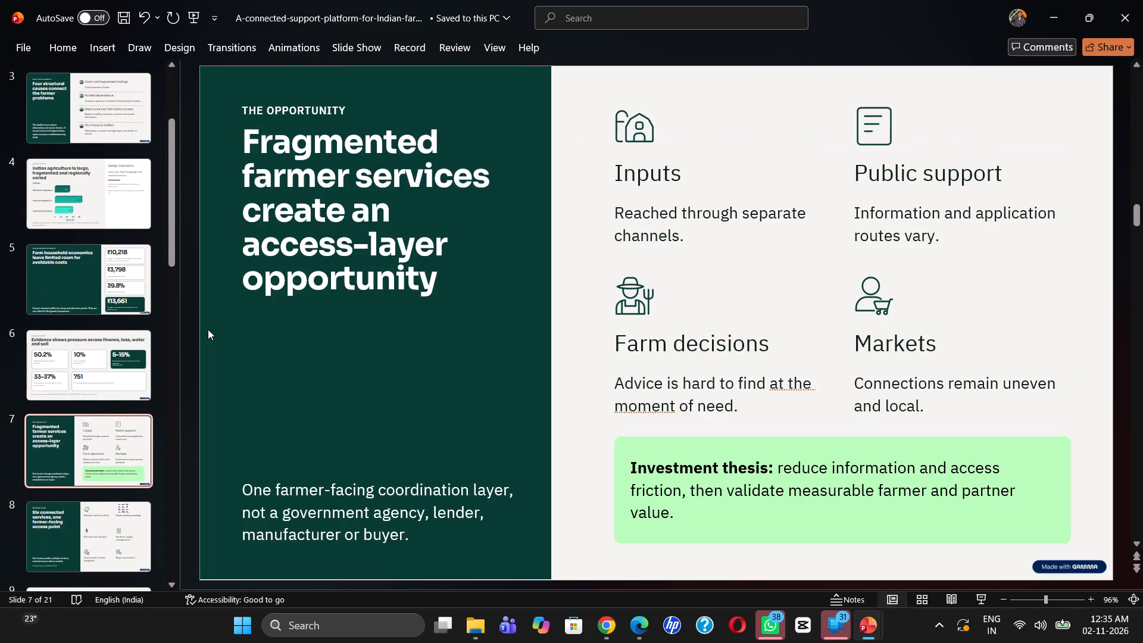
key("Down")
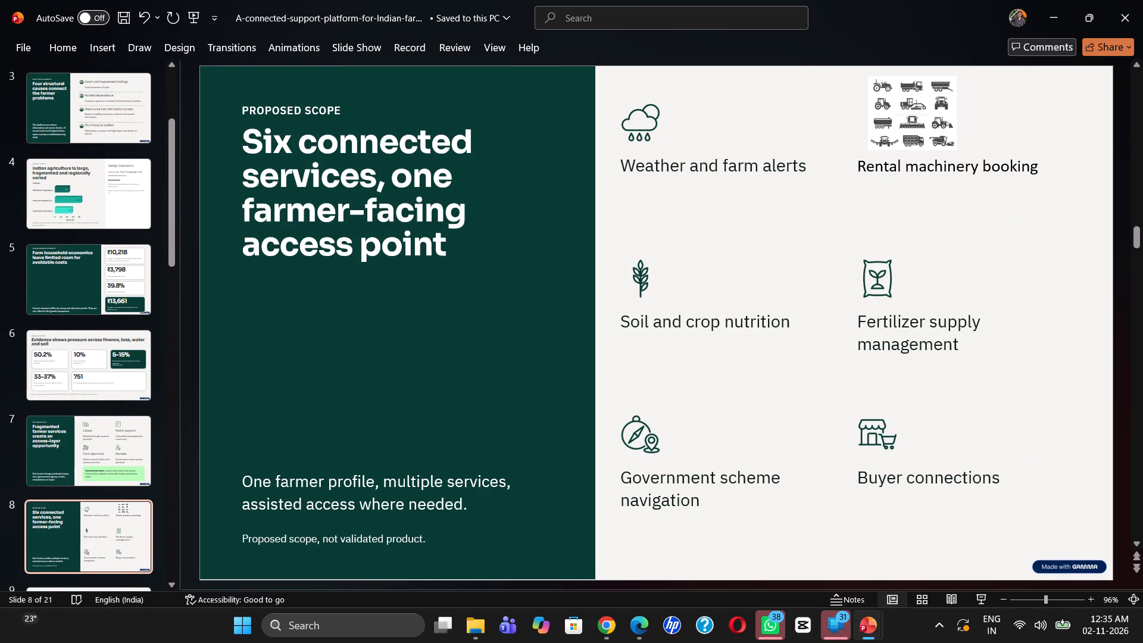
Go back to slide 2 and reread slides 3 to 8, from the four structural causes to the six connected services.
key("Up")
key("Up")
key("Up")
key("Up")
key("Up")
key("Up")
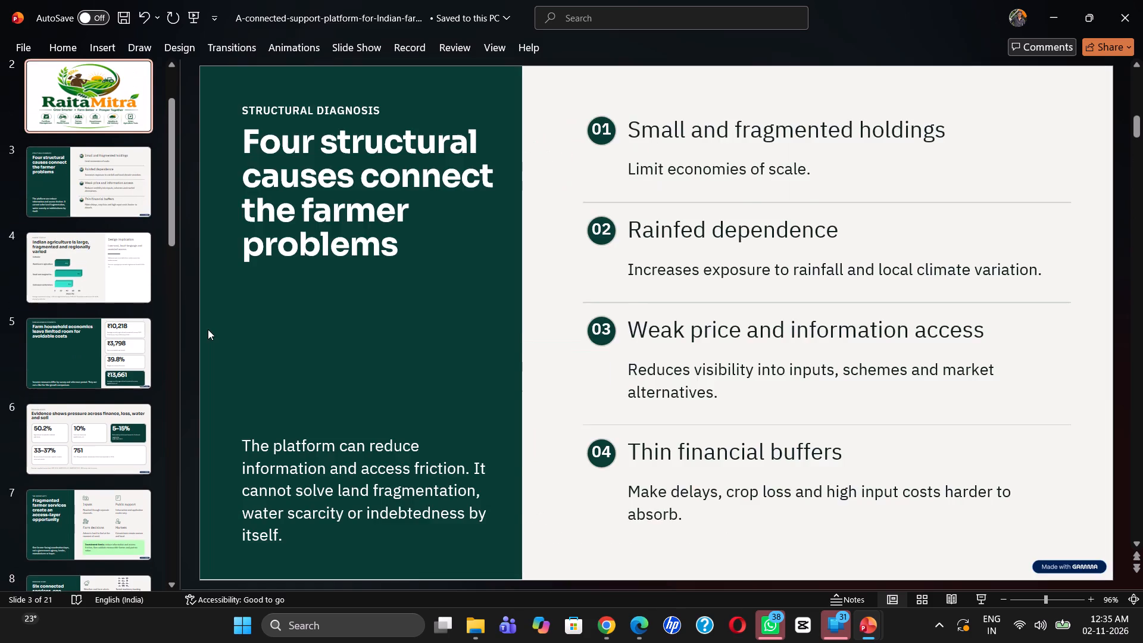
key("Down")
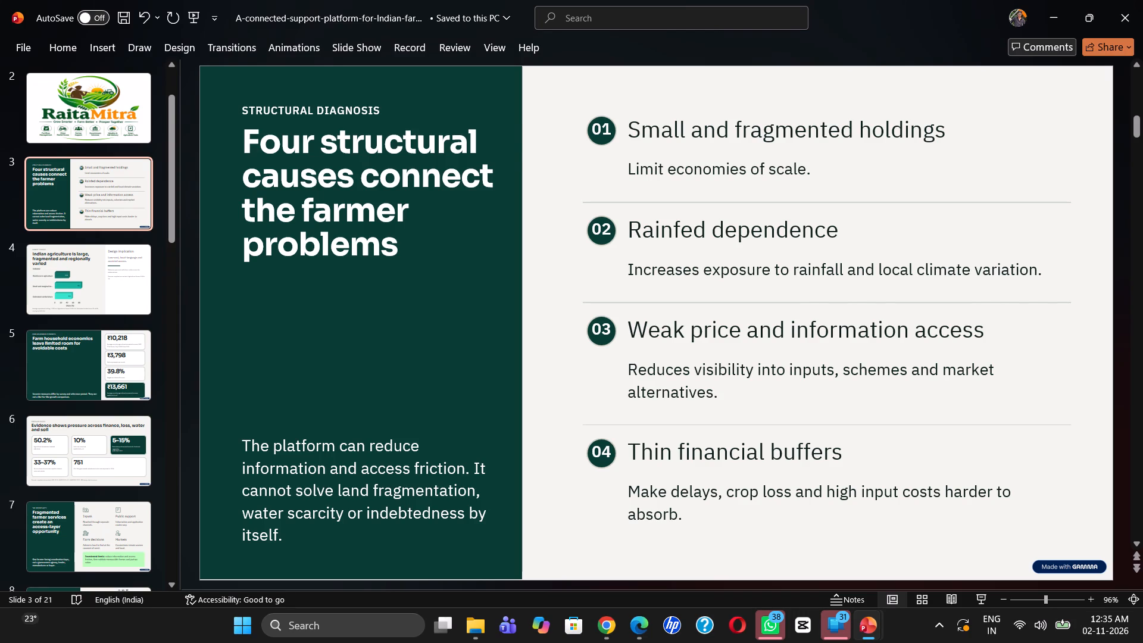
key("Down")
key("Down")
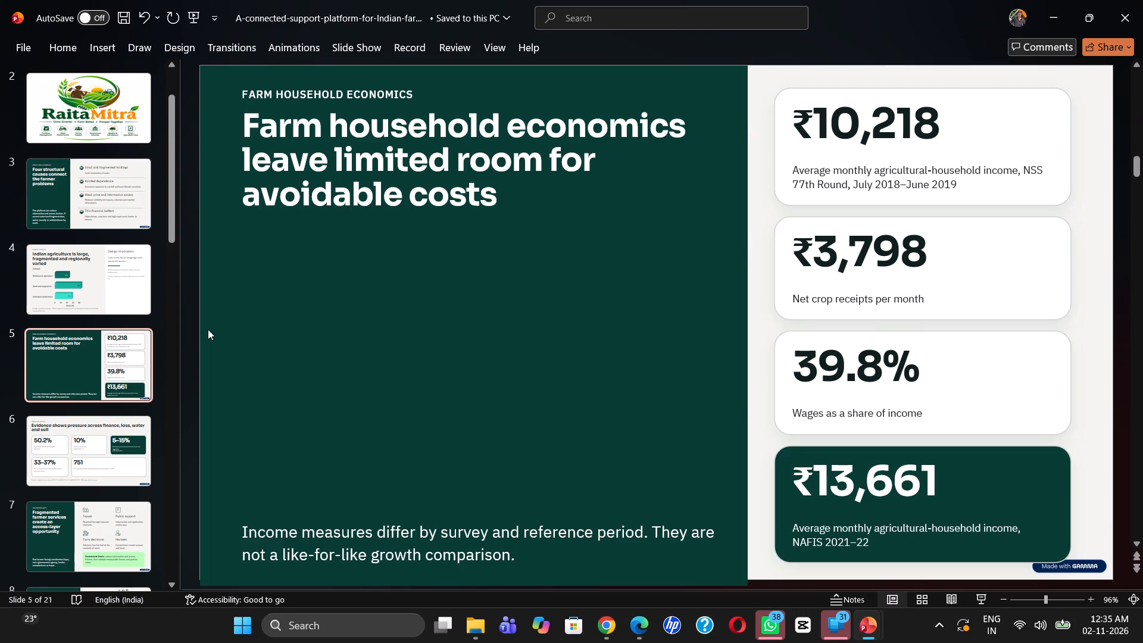
key("Down")
key("Down")
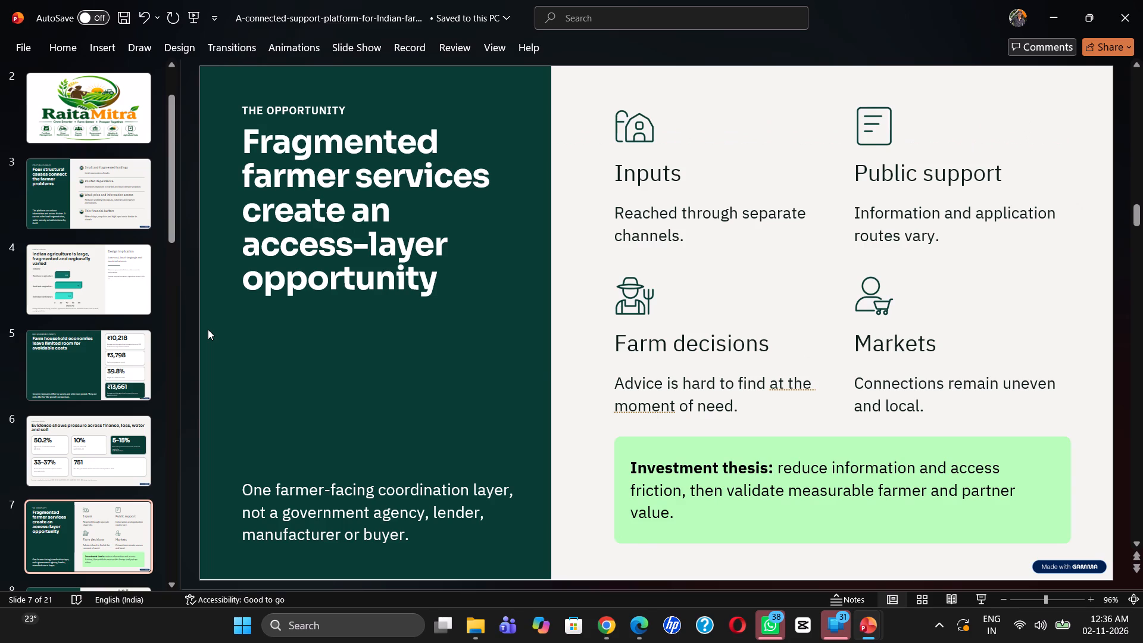
key("Down")
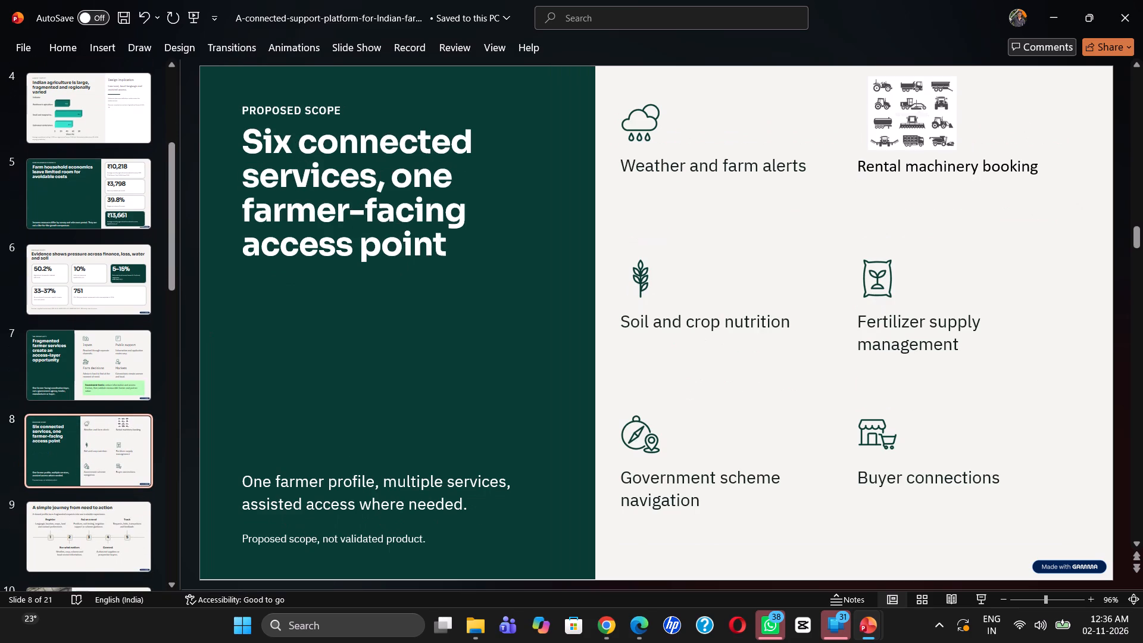
Review slides 9 to 15, from the need-to-action journey to trust, safety and compliance, and go back to the platform architecture slide.
key("Down")
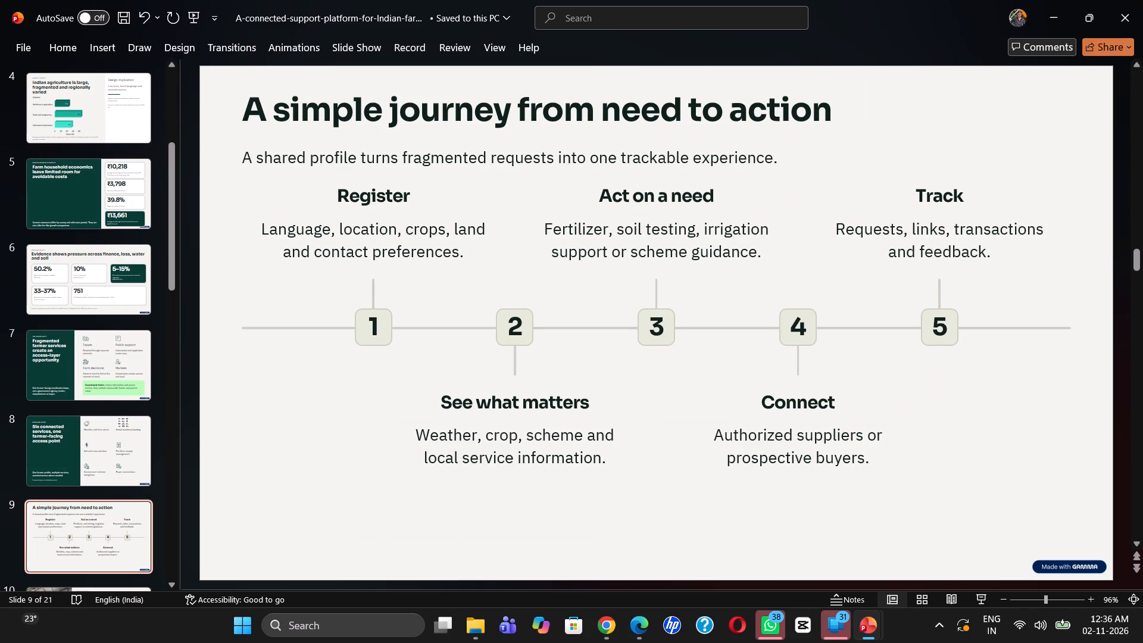
key("Down")
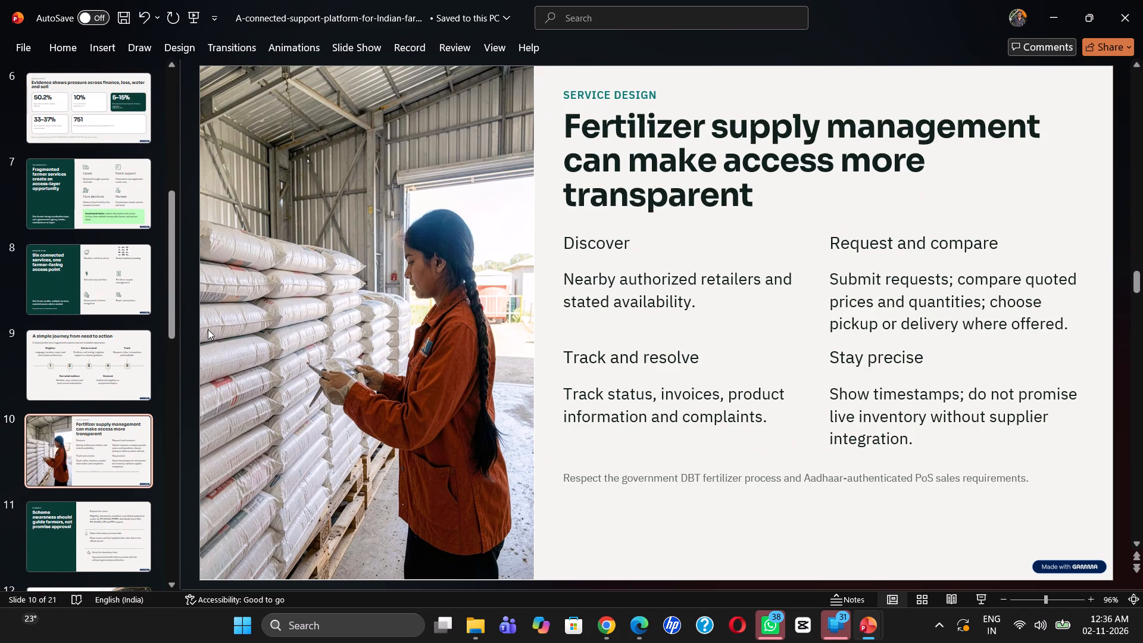
key("Down")
key("Down")
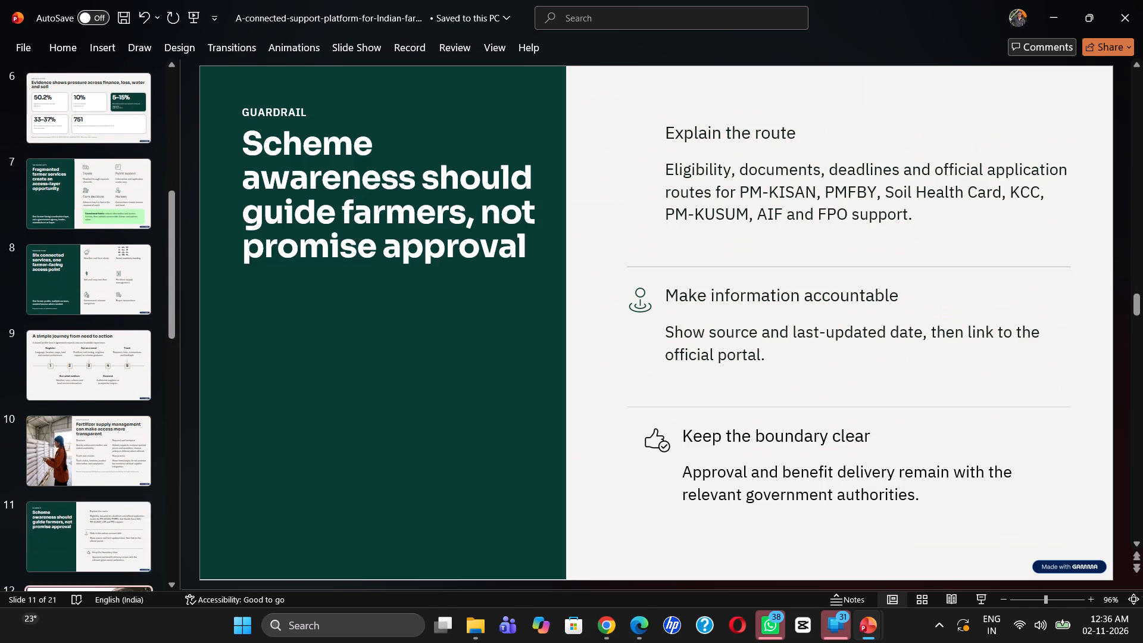
key("Down")
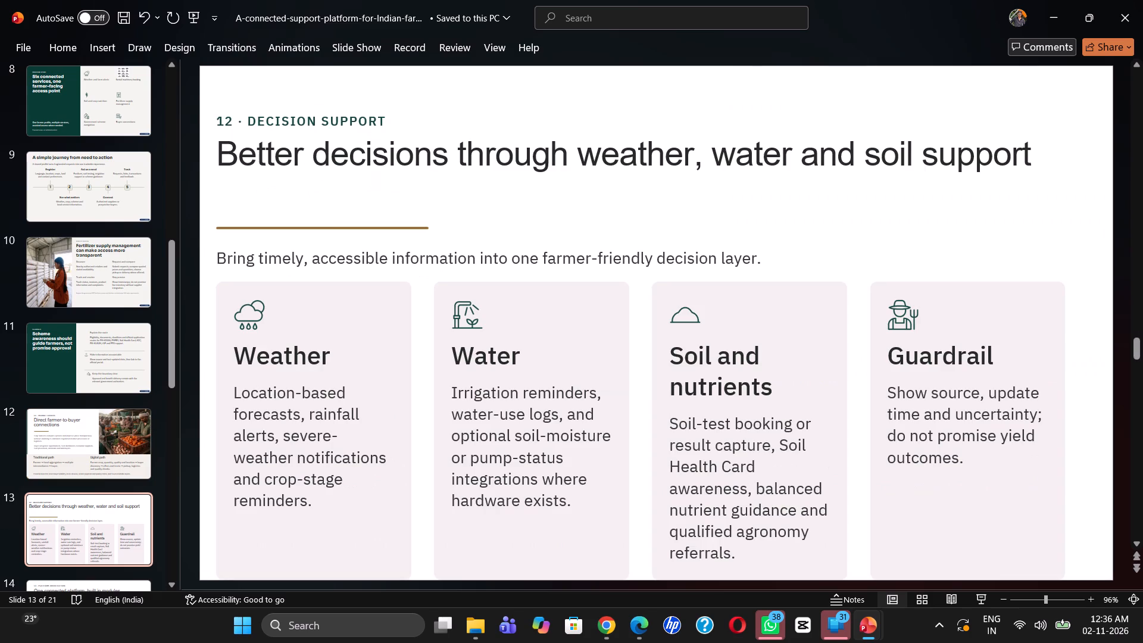
key("Down")
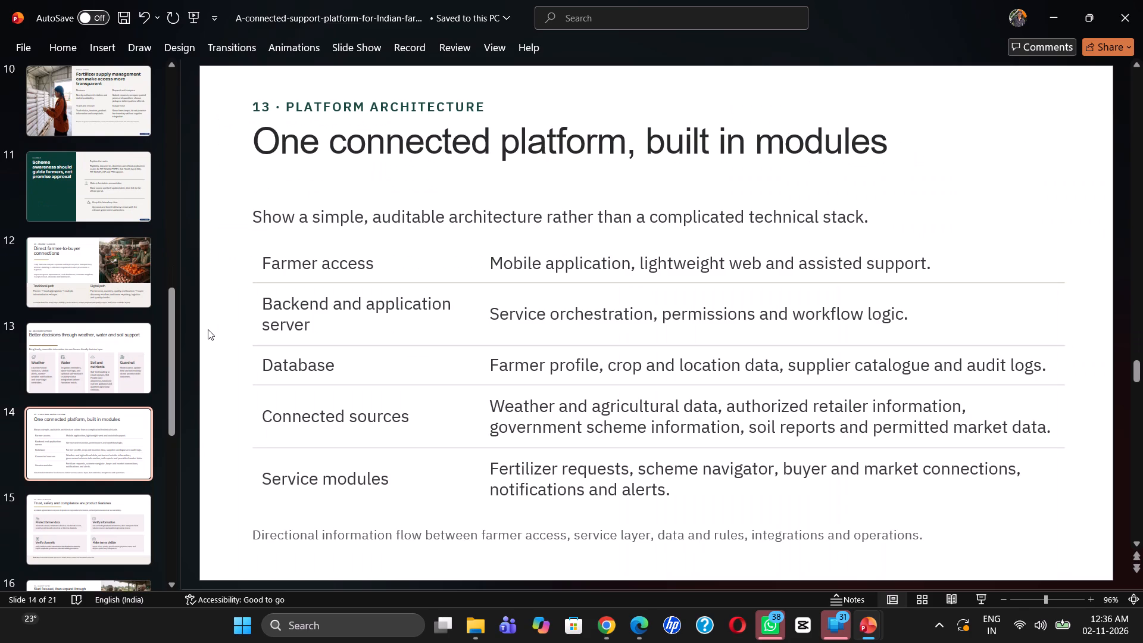
key("Down")
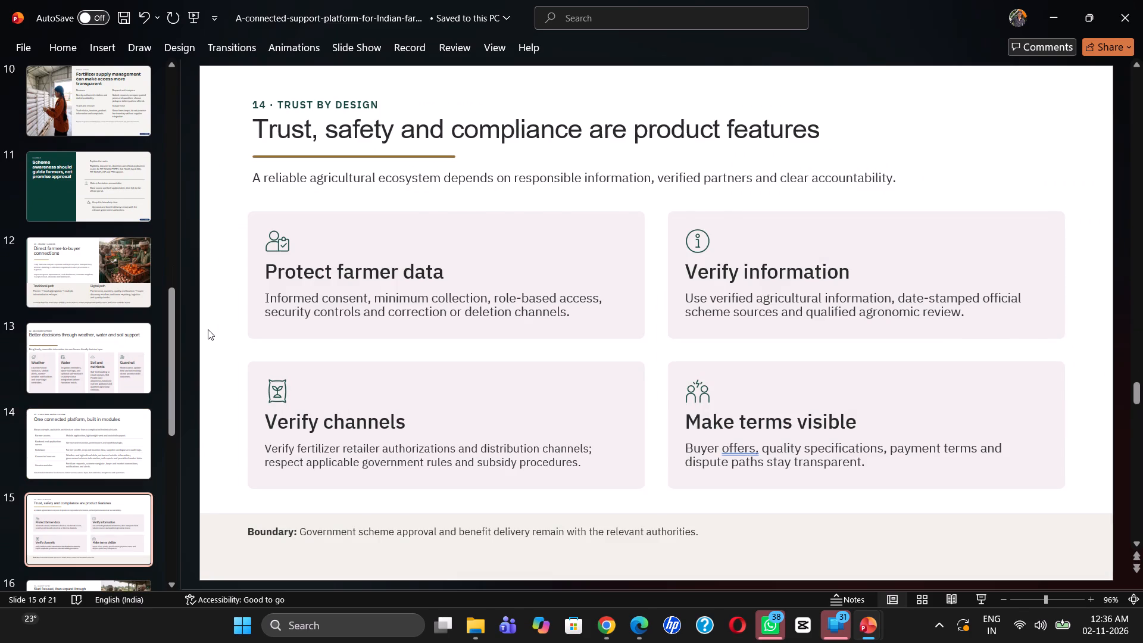
key("Up")
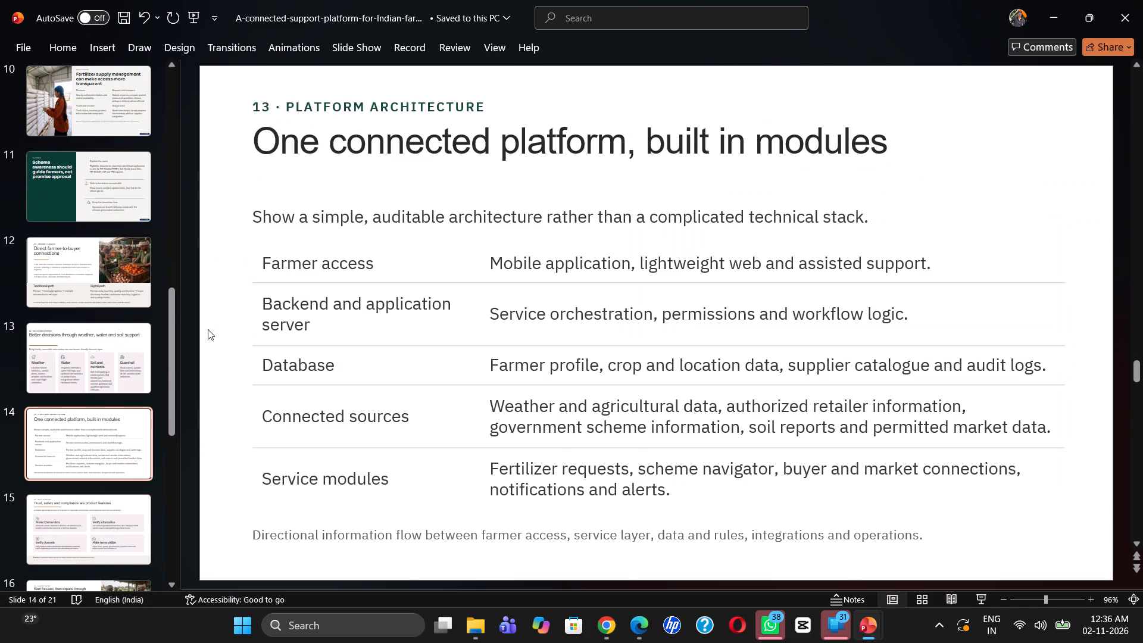
key("Up")
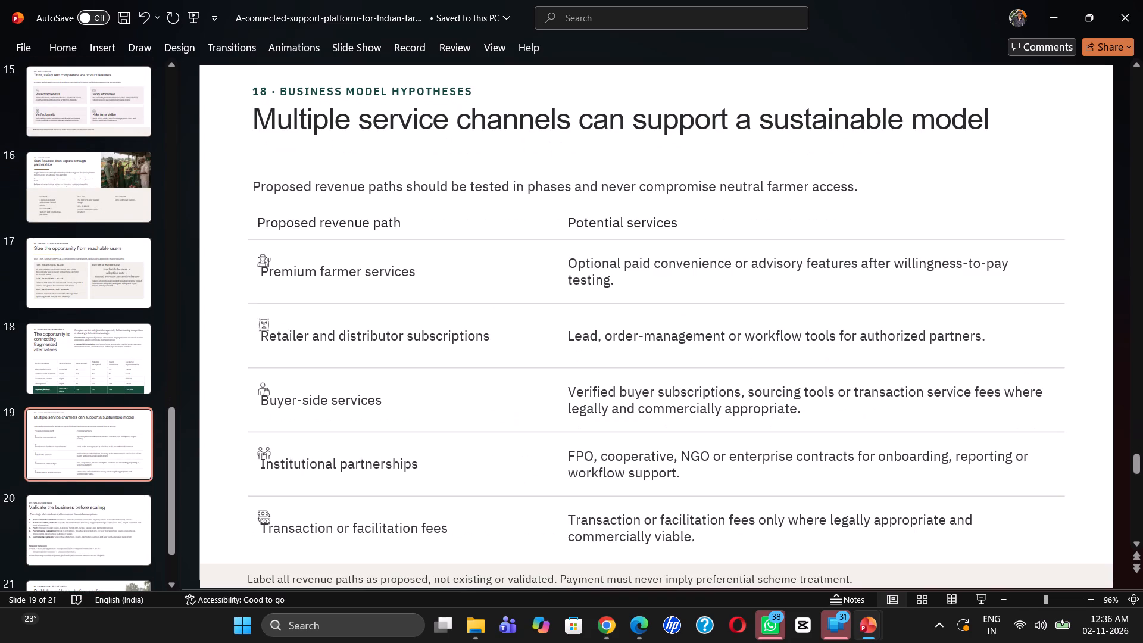
Return from the business model slide to slides 10 to 12 and recheck fertilizer supply, scheme awareness and direct farmer-to-buyer connections.
scroll(454, 410, "up", 3)
key("Down")
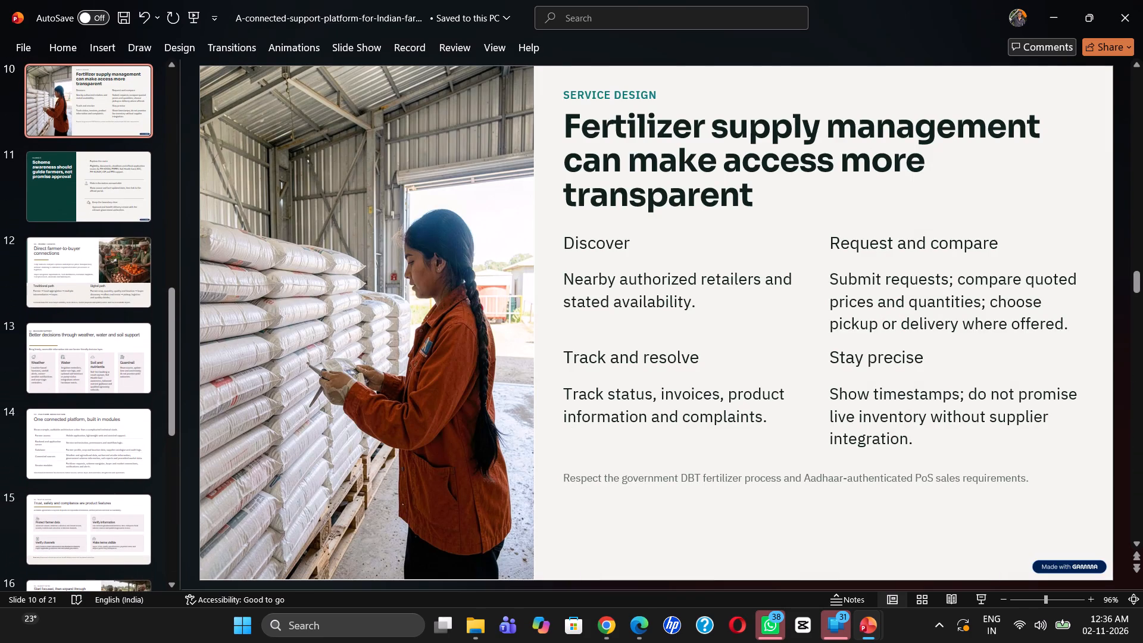
key("Down")
key("Up")
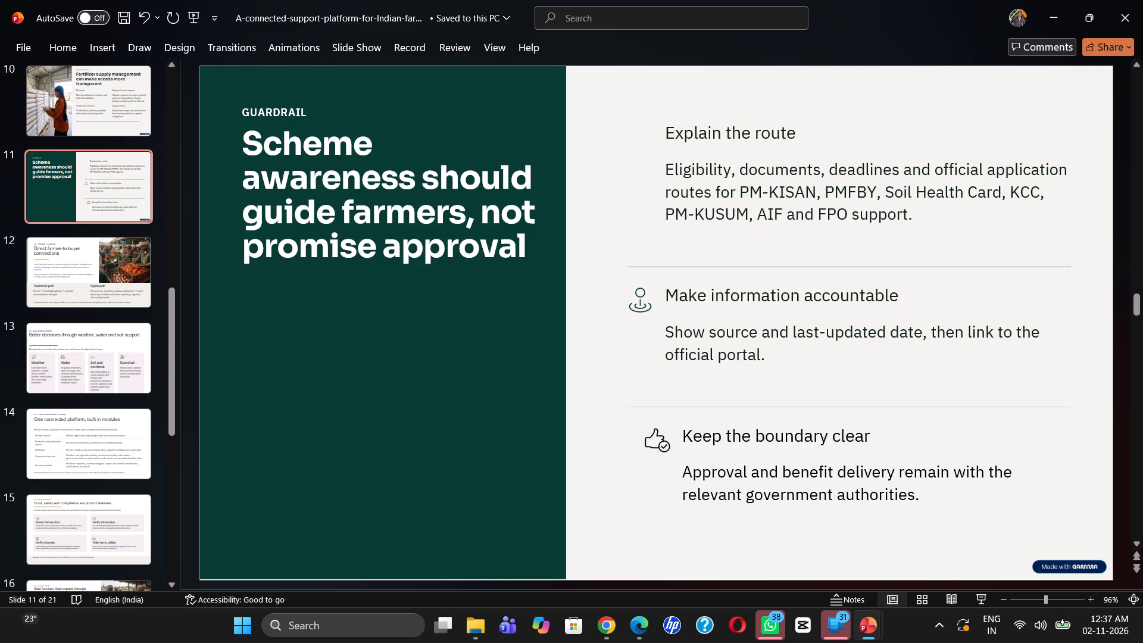
left_click(692, 335)
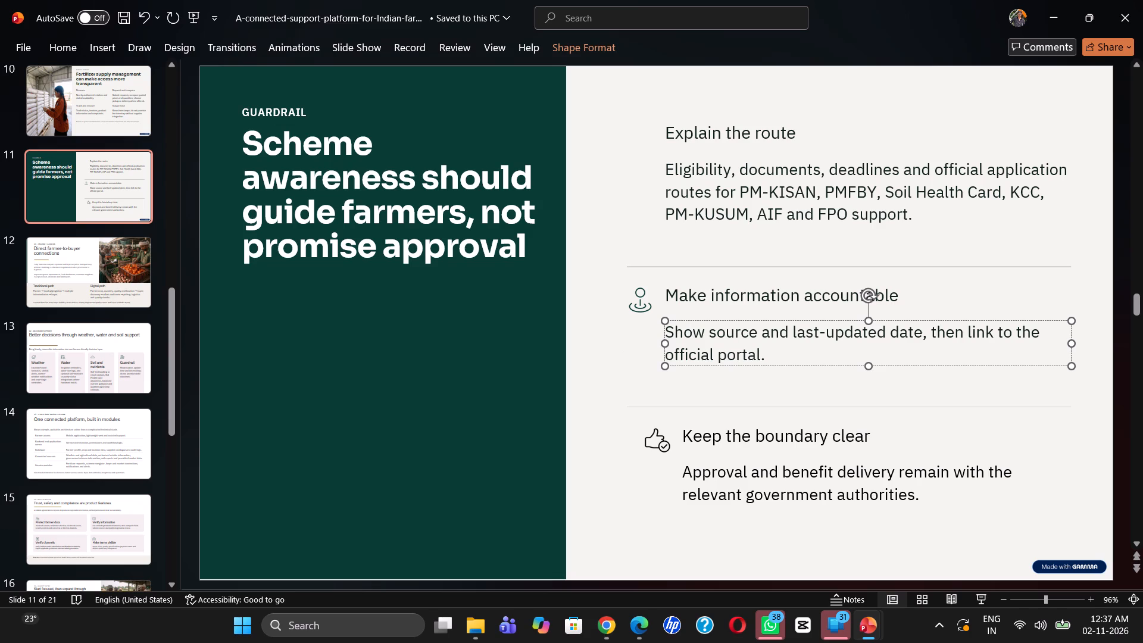
left_click(105, 267)
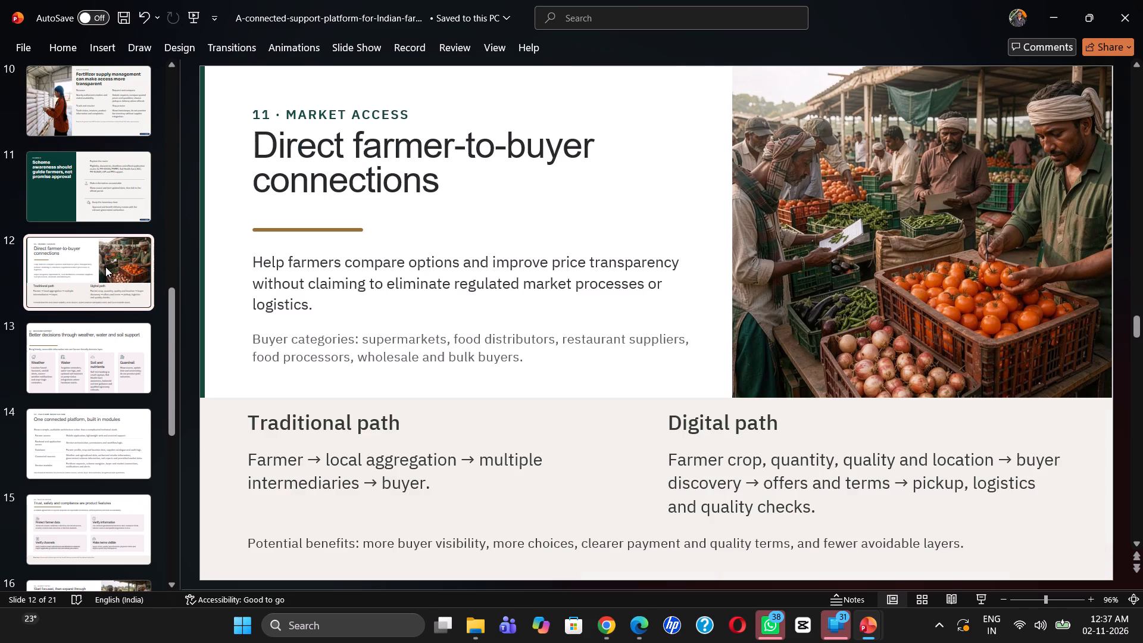
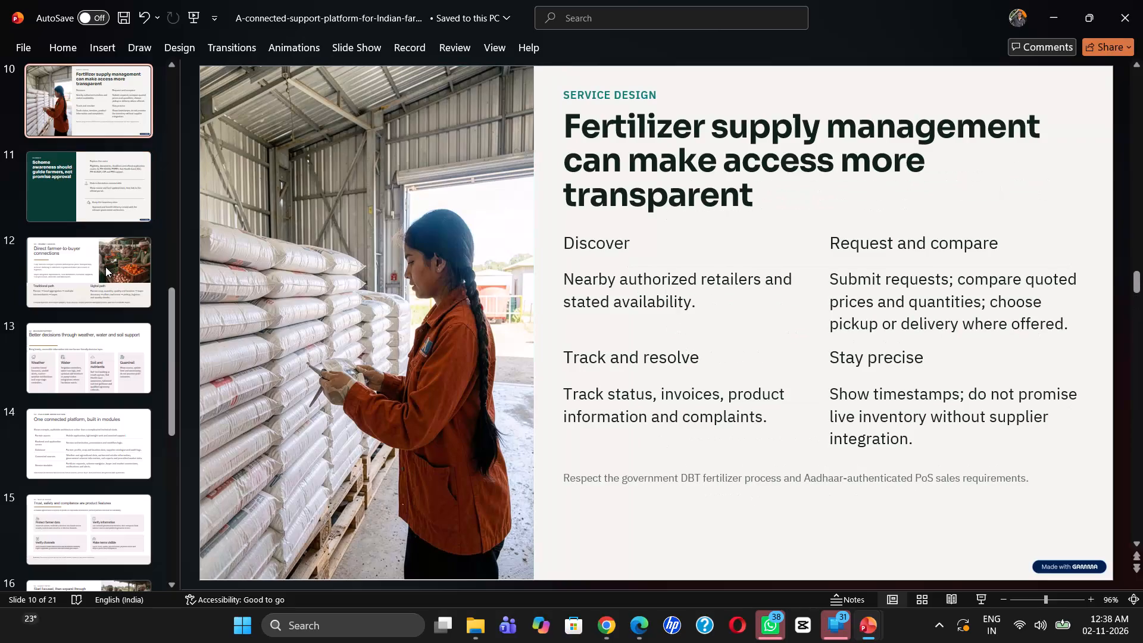
Go to slide 12, Direct farmer-to-buyer connections, and save the presentation.
left_click(589, 250)
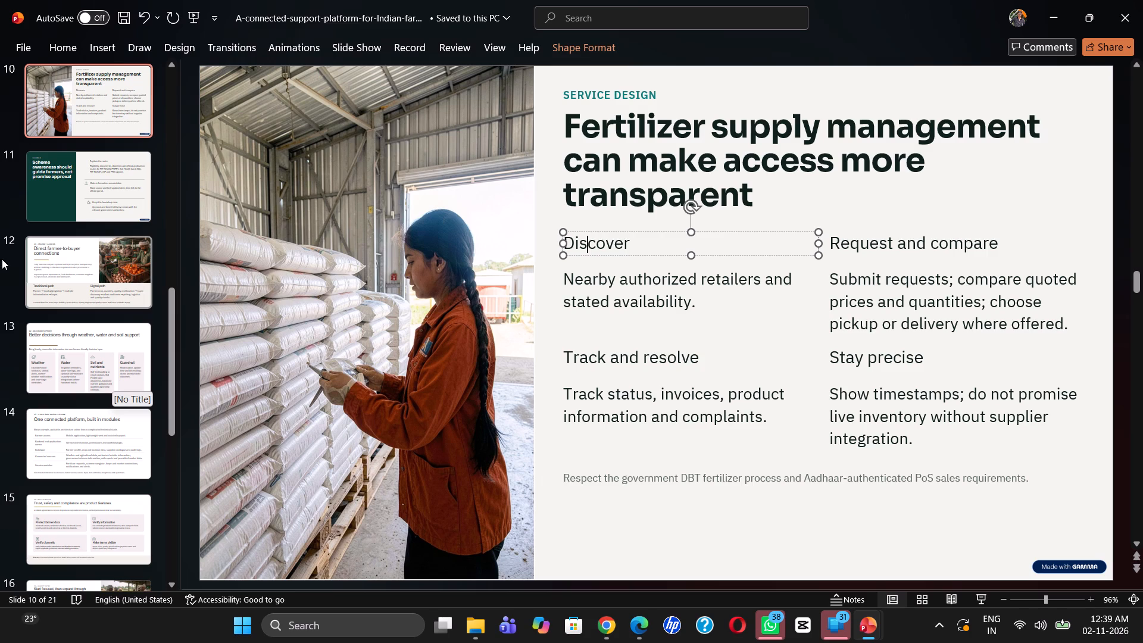
left_click(133, 277)
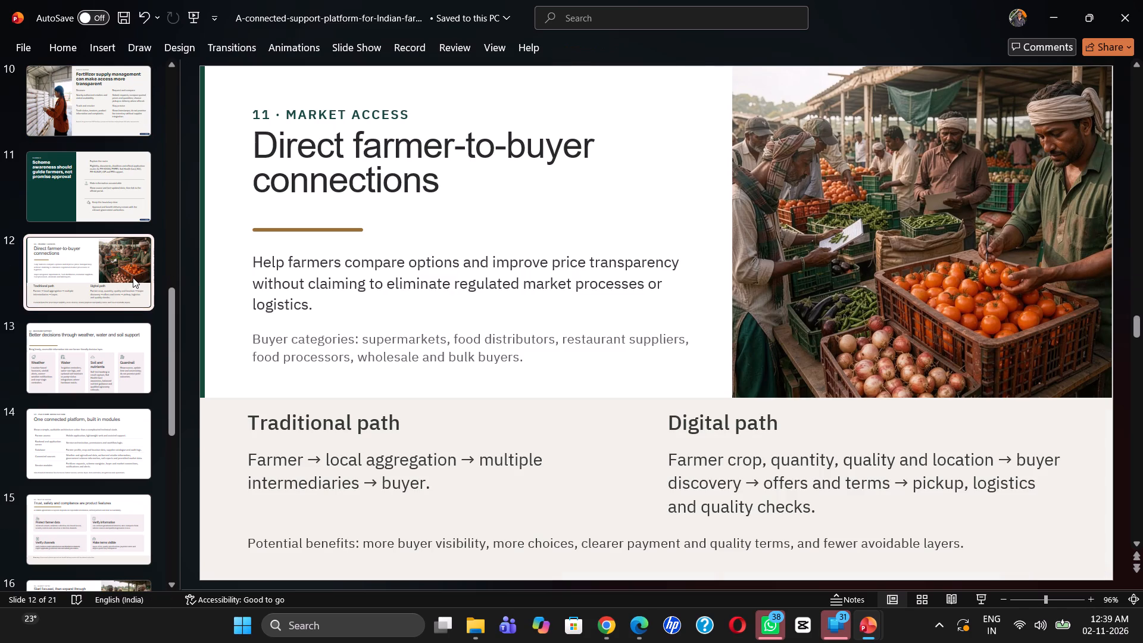
key("ctrl+s")
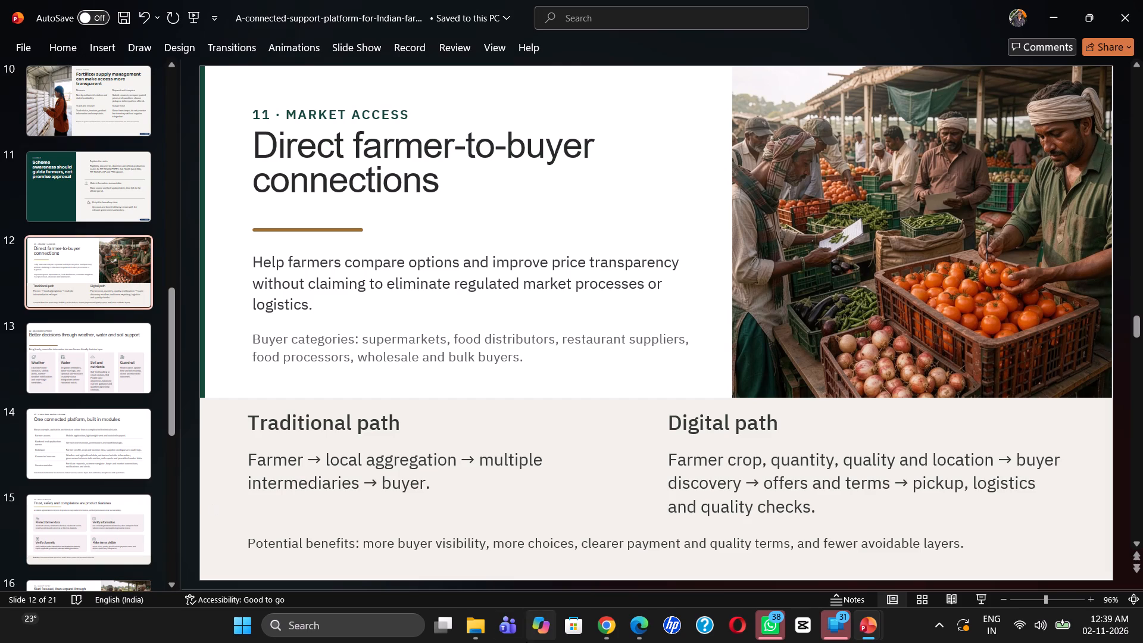
Switch to File Explorer and open A-connected-support-platform-for-Indian-farmers from the recent files.
left_click(476, 628)
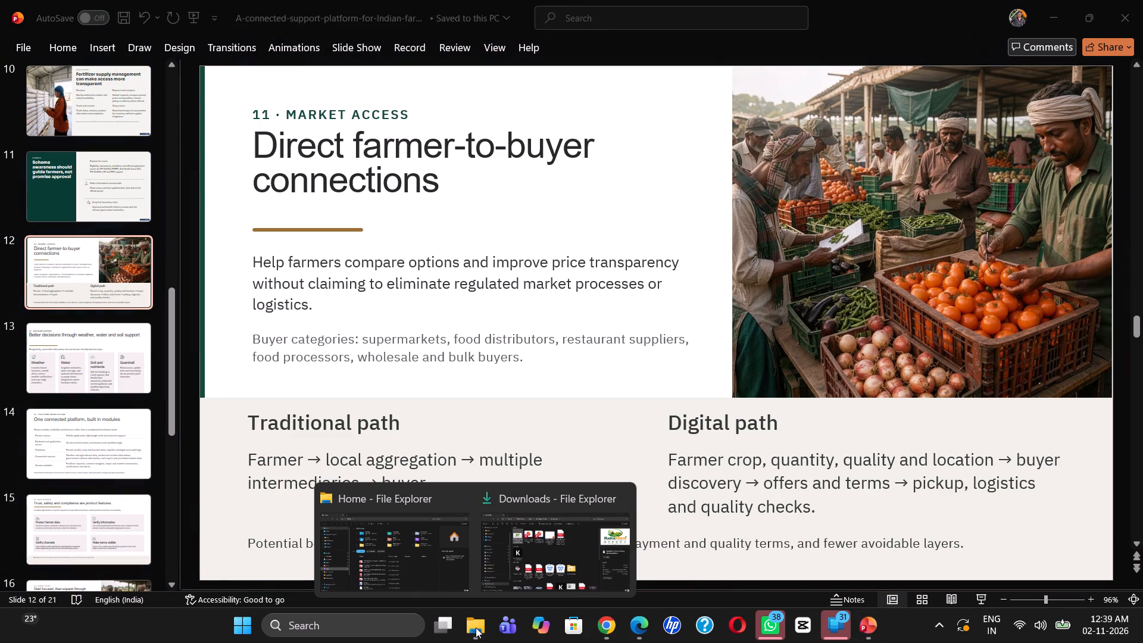
left_click(476, 628)
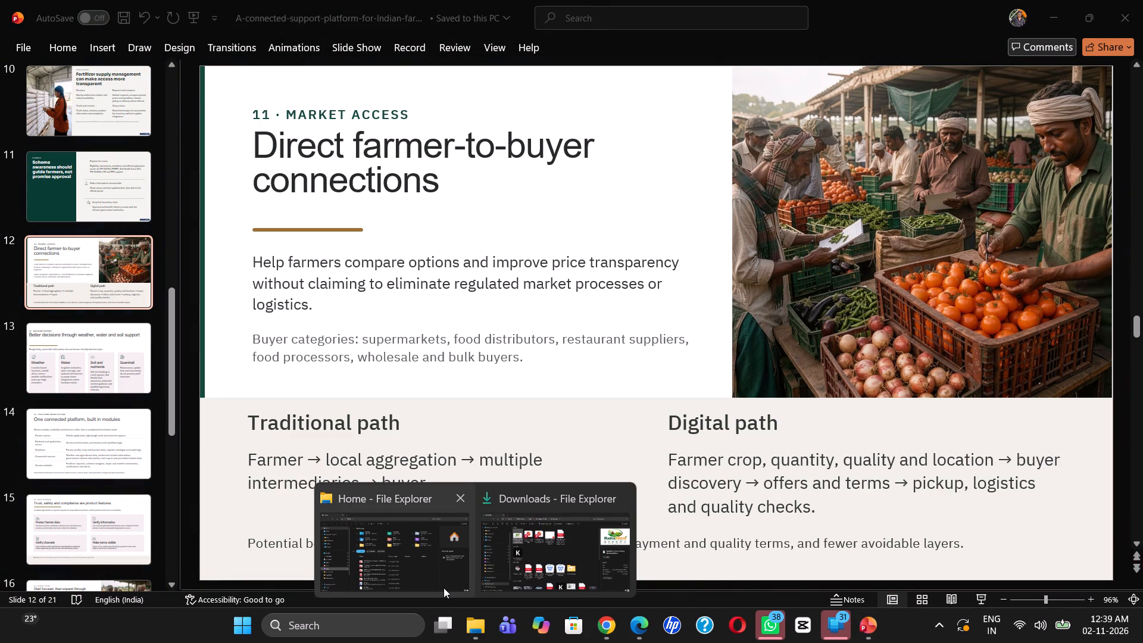
left_click(441, 586)
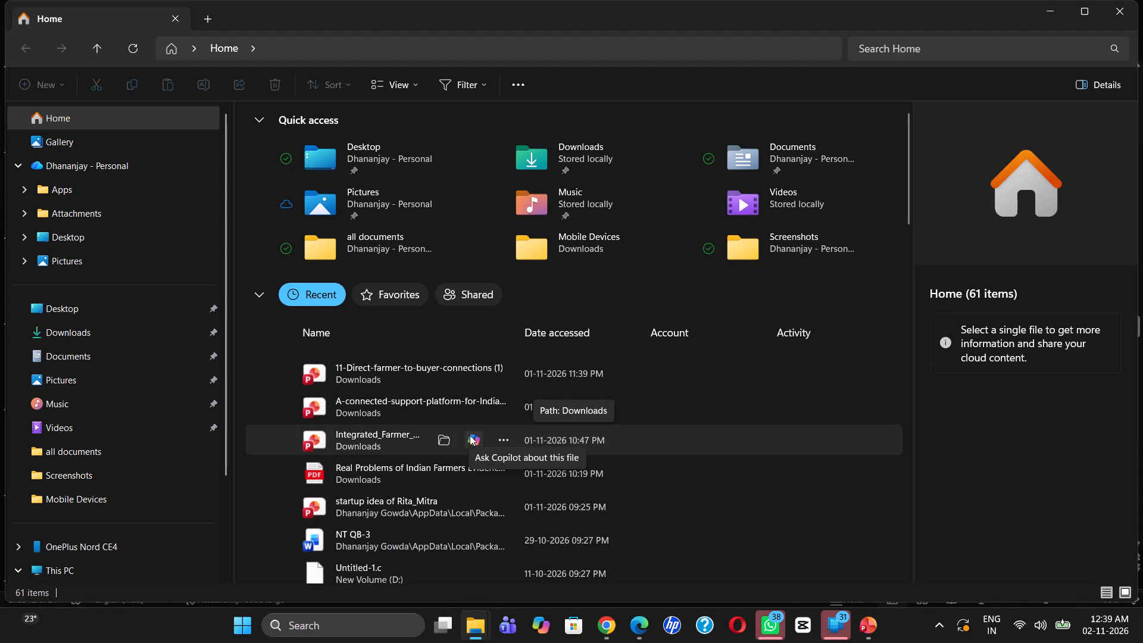
double_click(388, 409)
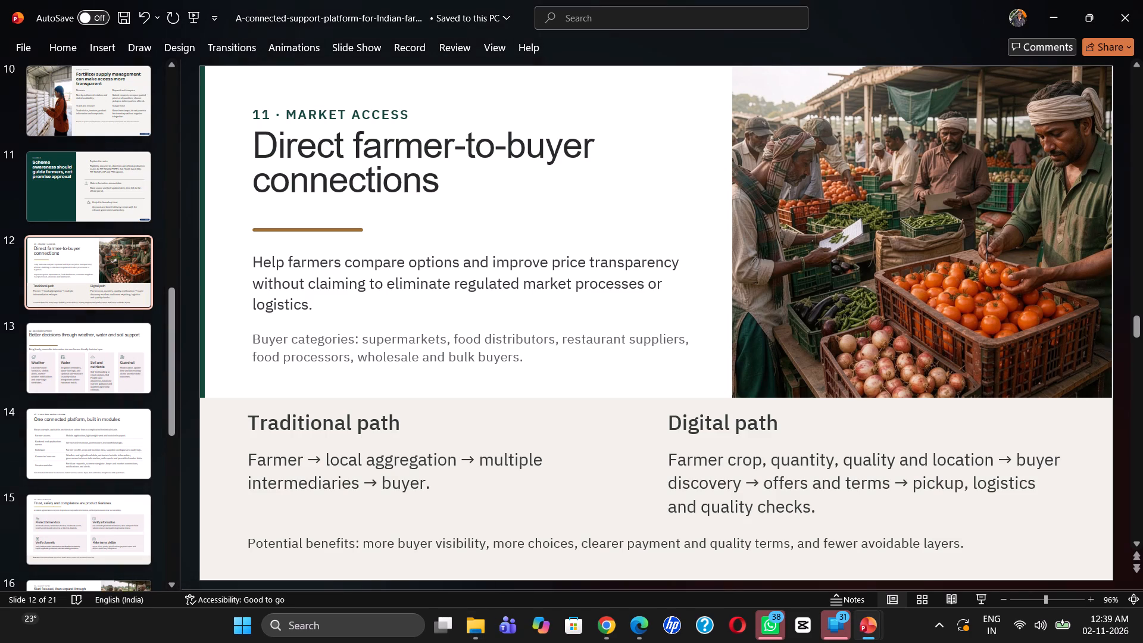
Skim the saved deck in both directions, from the opening slides through to the investment opportunity slide 21.
scroll(388, 409, "down", 6)
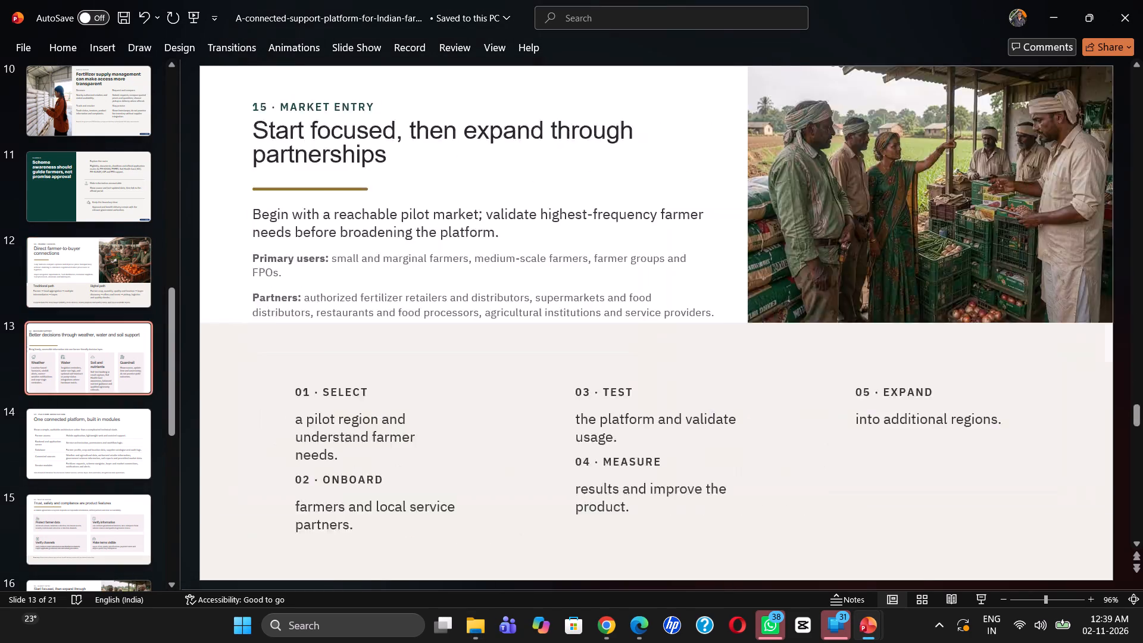
scroll(388, 409, "down", 5)
scroll(388, 409, "up", 12)
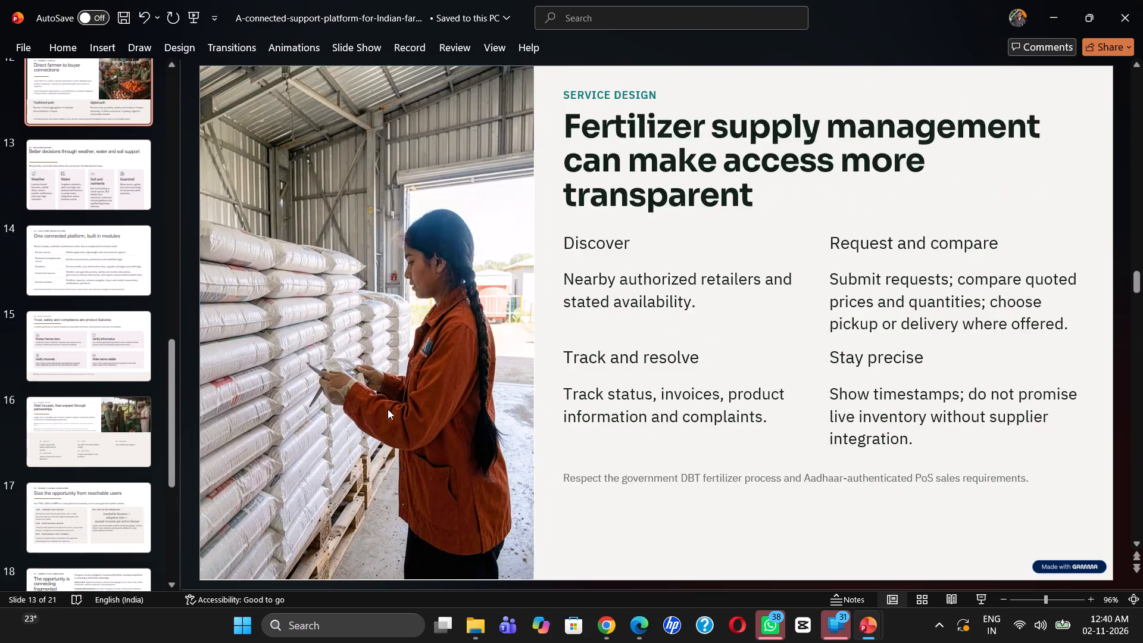
scroll(388, 409, "up", 20)
scroll(388, 409, "up", 12)
scroll(388, 409, "up", 20)
scroll(388, 409, "up", 20)
scroll(388, 409, "up", 20)
scroll(388, 409, "down", 3)
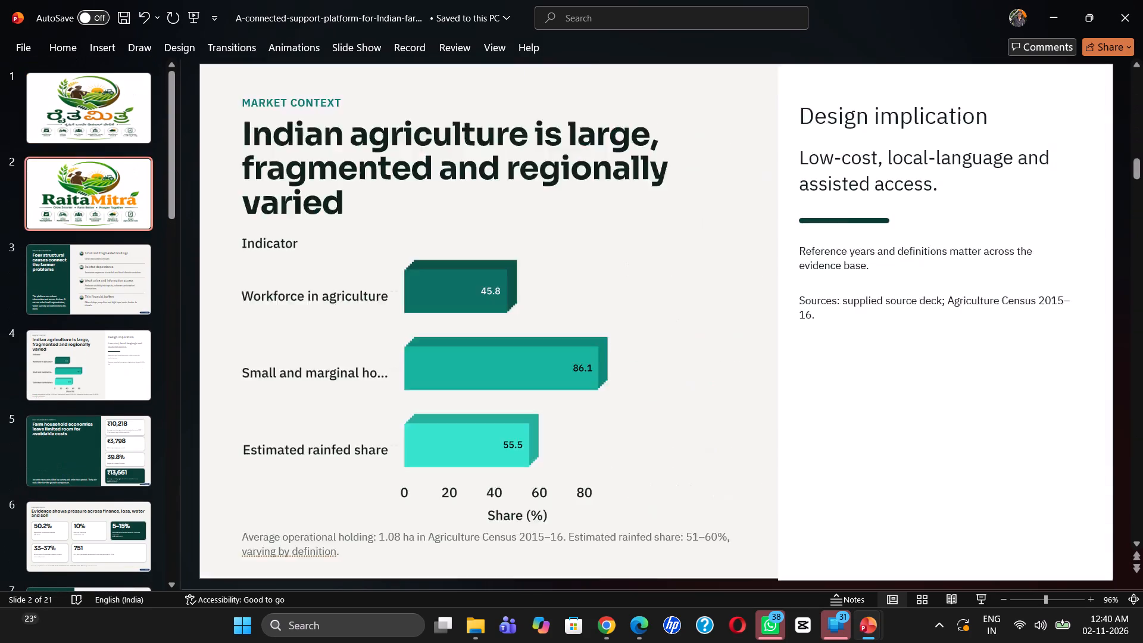
scroll(388, 409, "down", 20)
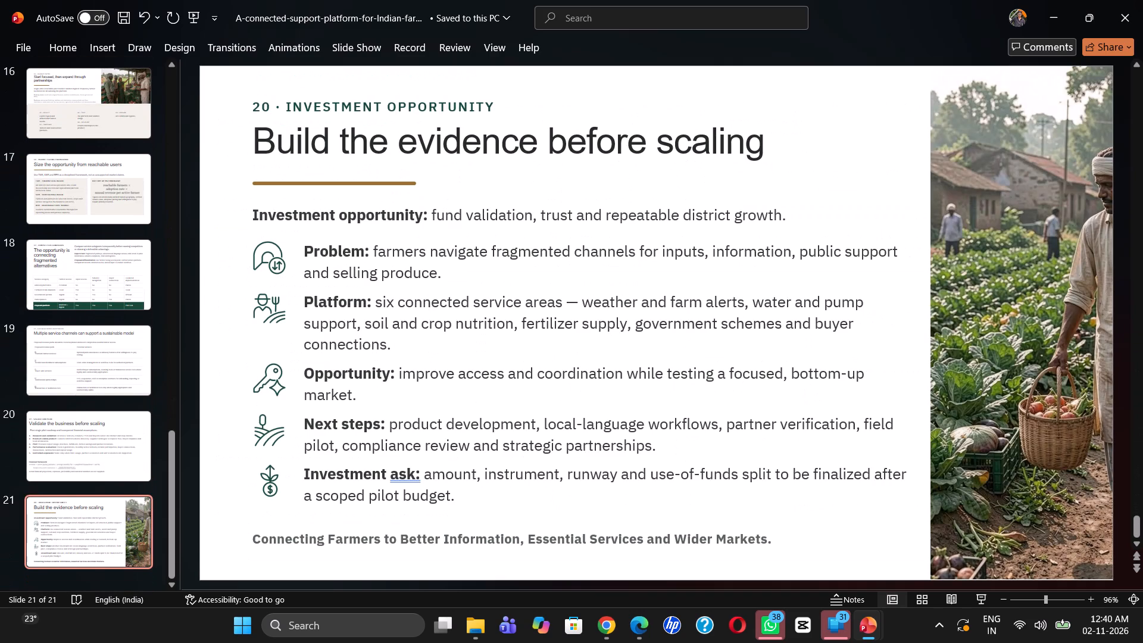
Open A-connected-support-platform-for-Indian-farmers from File Explorer's recent files again and look back through the slides before slide 21.
left_click(478, 636)
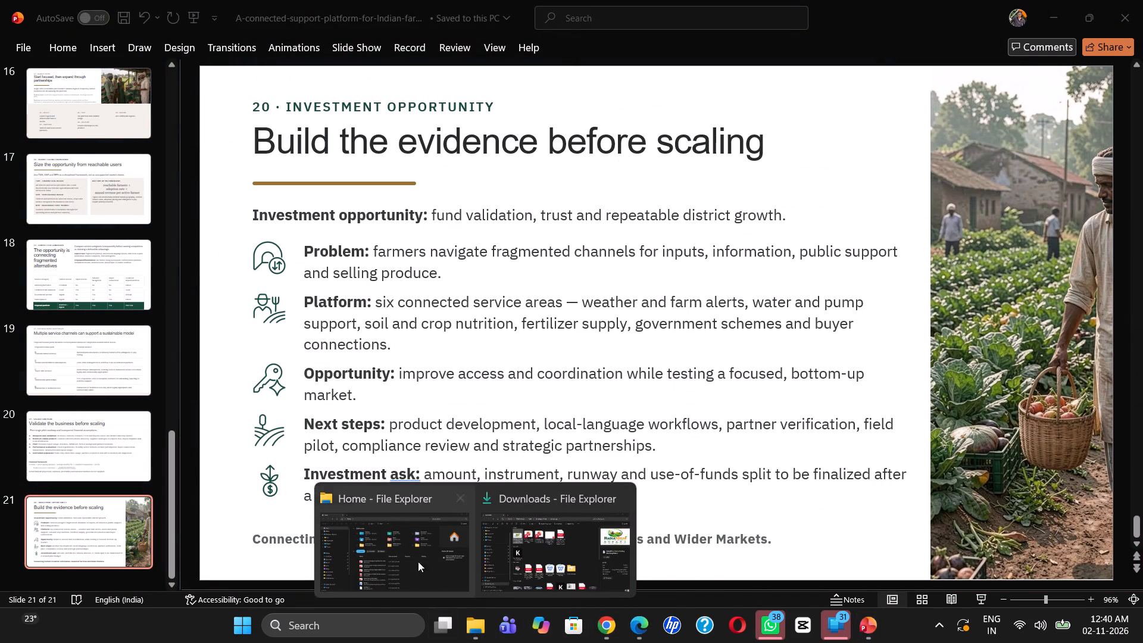
left_click(413, 535)
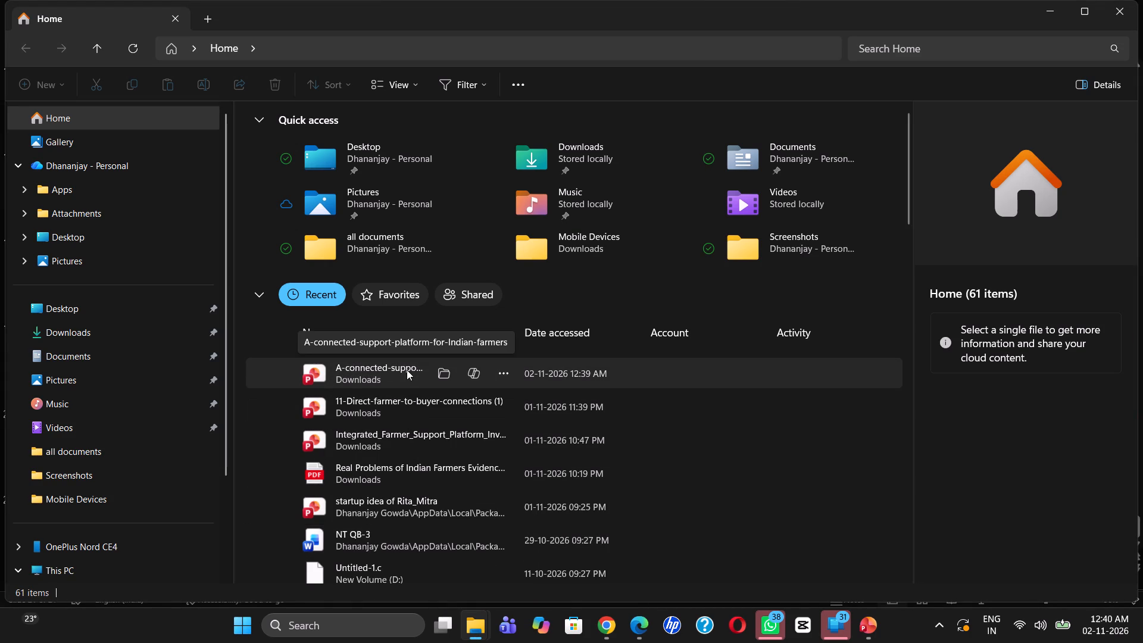
double_click(382, 368)
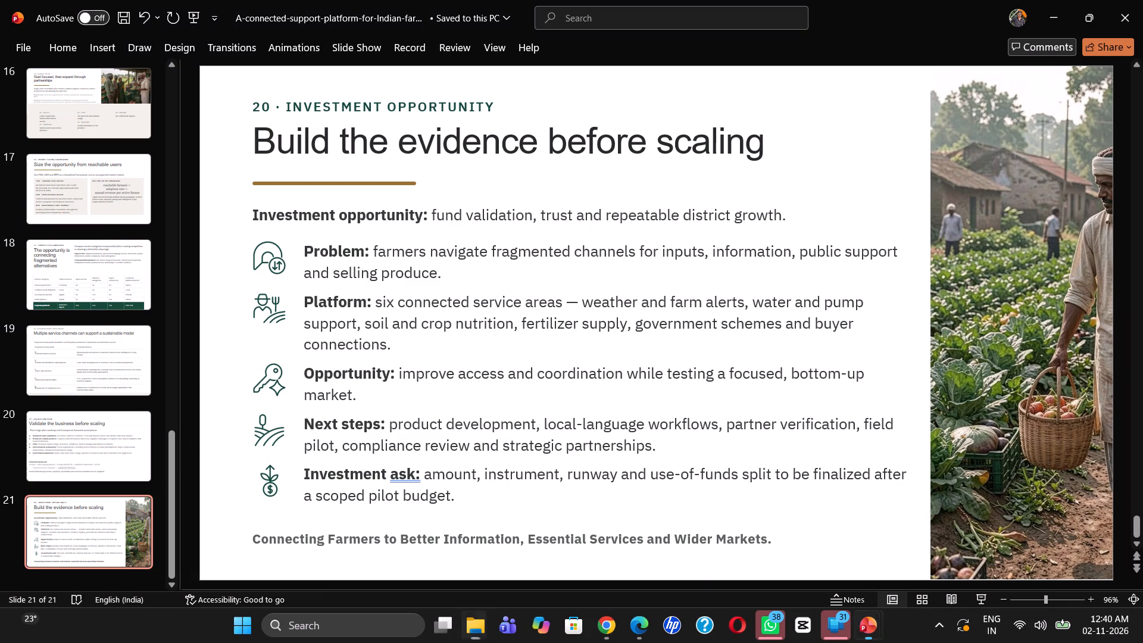
scroll(382, 368, "up", 6)
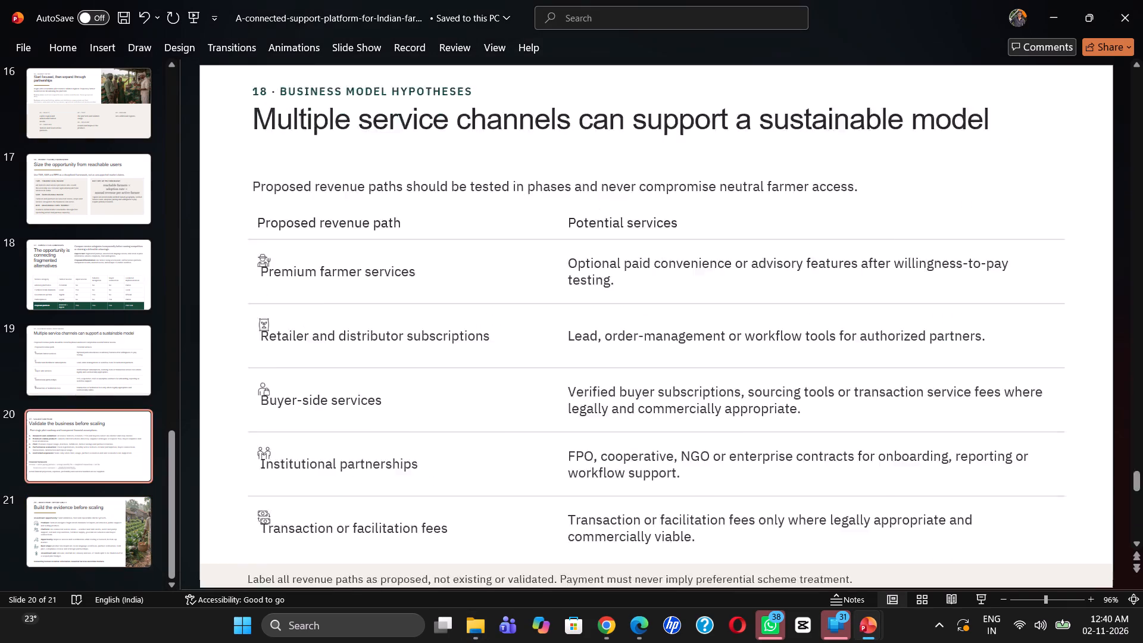
scroll(382, 368, "up", 2)
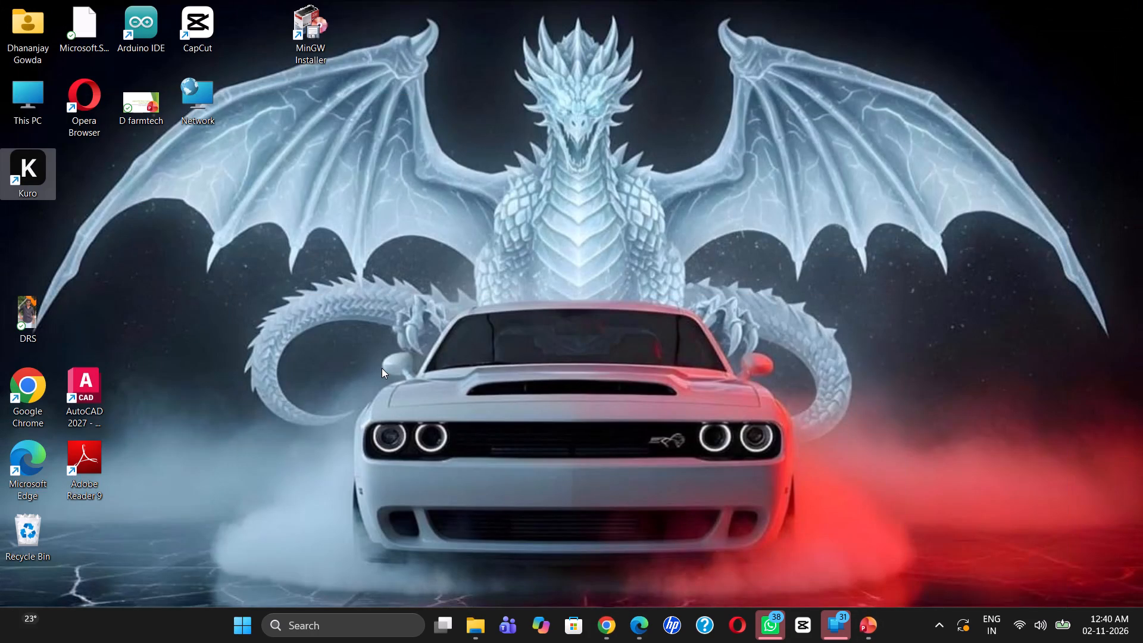
Switch back to the A-connected-support-platform-for-Indian-farmers presentation and save it again.
left_click(855, 632)
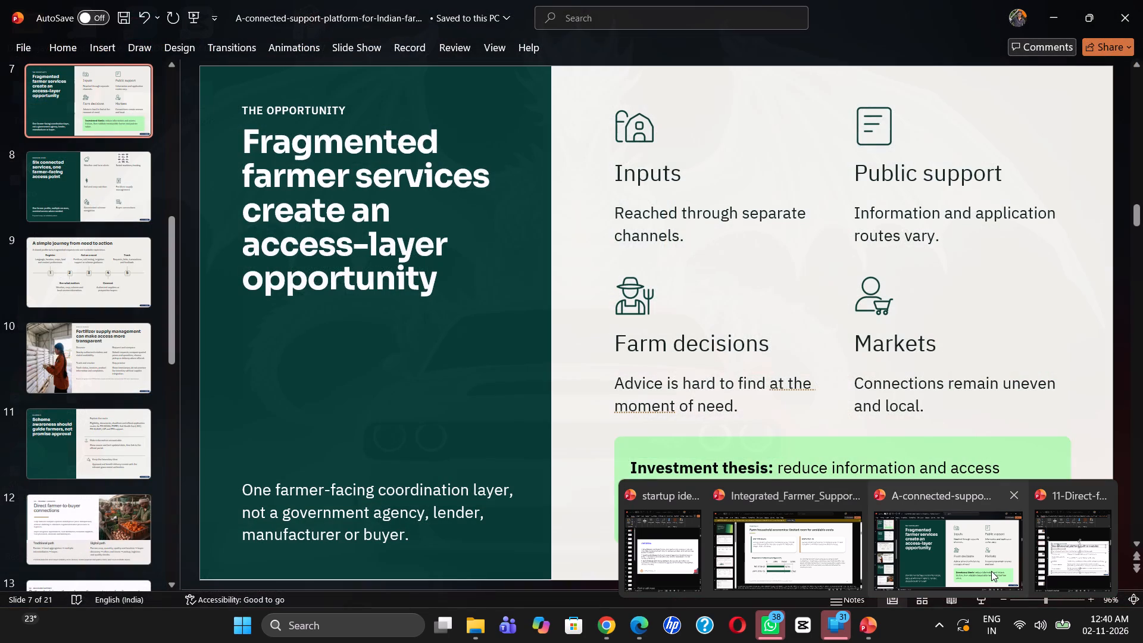
left_click(991, 571)
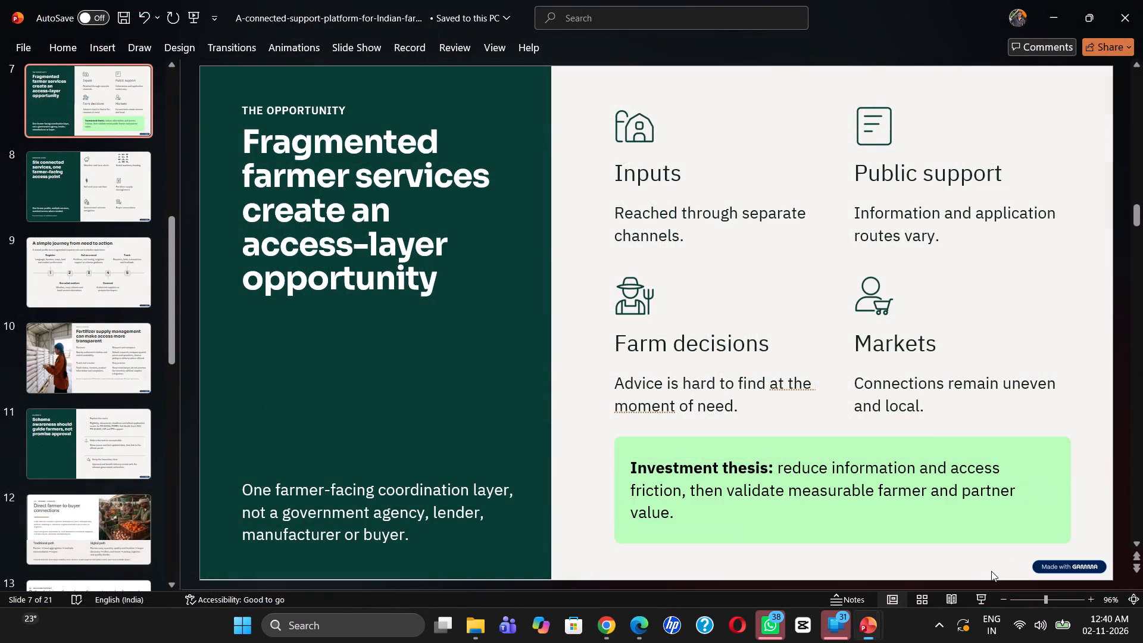
key("ctrl+s")
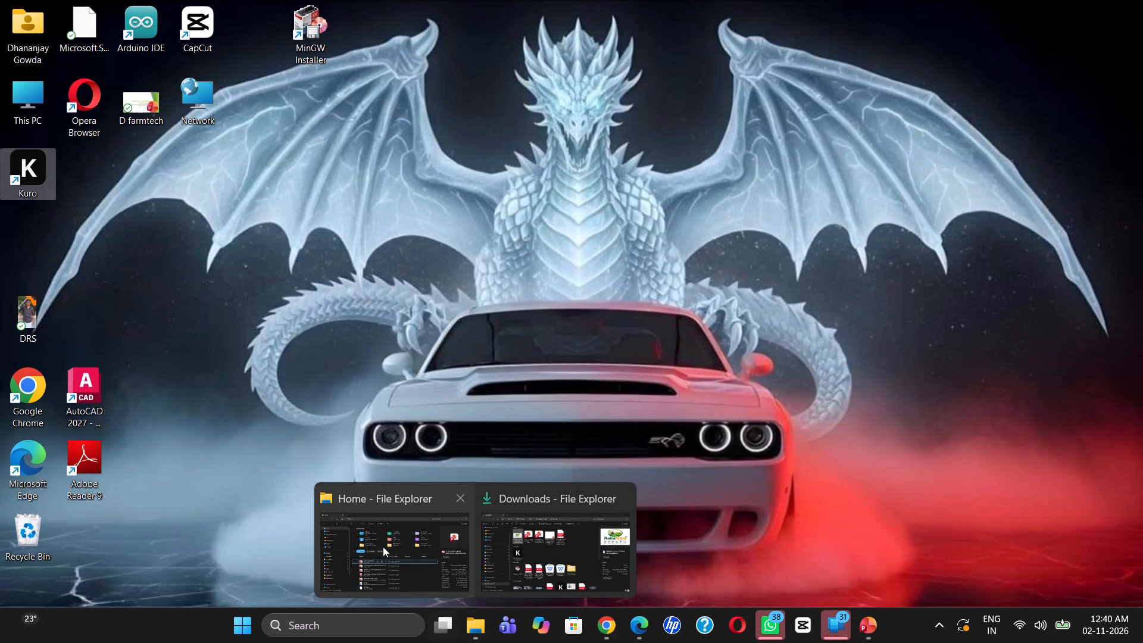
Reopen A-connected-support-platform-for-Indian-farmers from File Explorer's recent files and skim its slides to slide 21 and back.
left_click(383, 547)
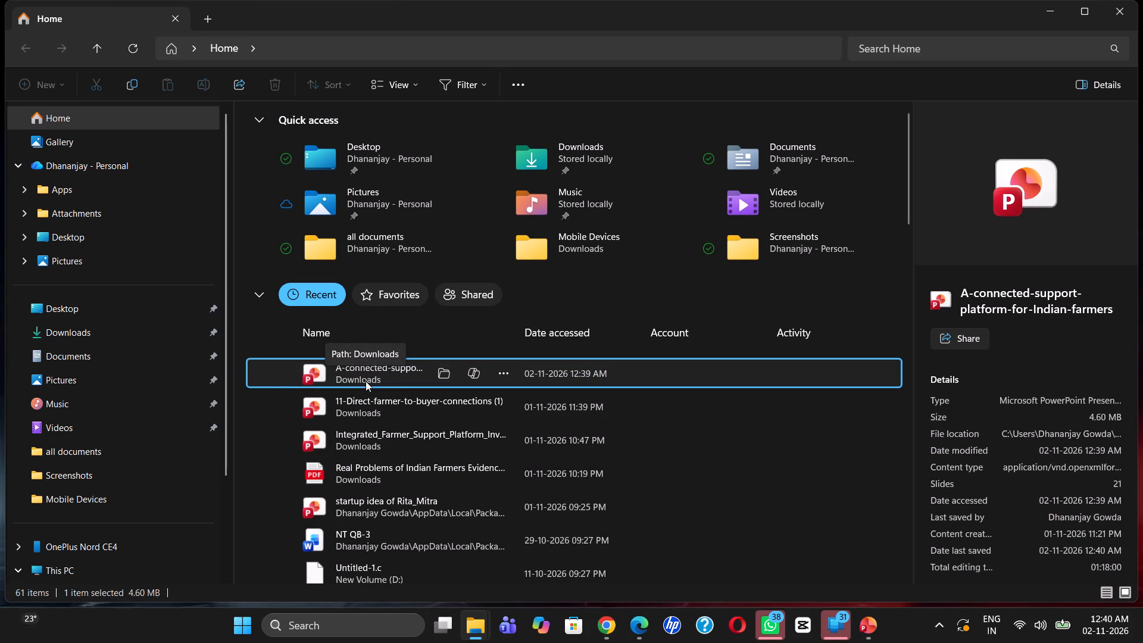
left_click(366, 381)
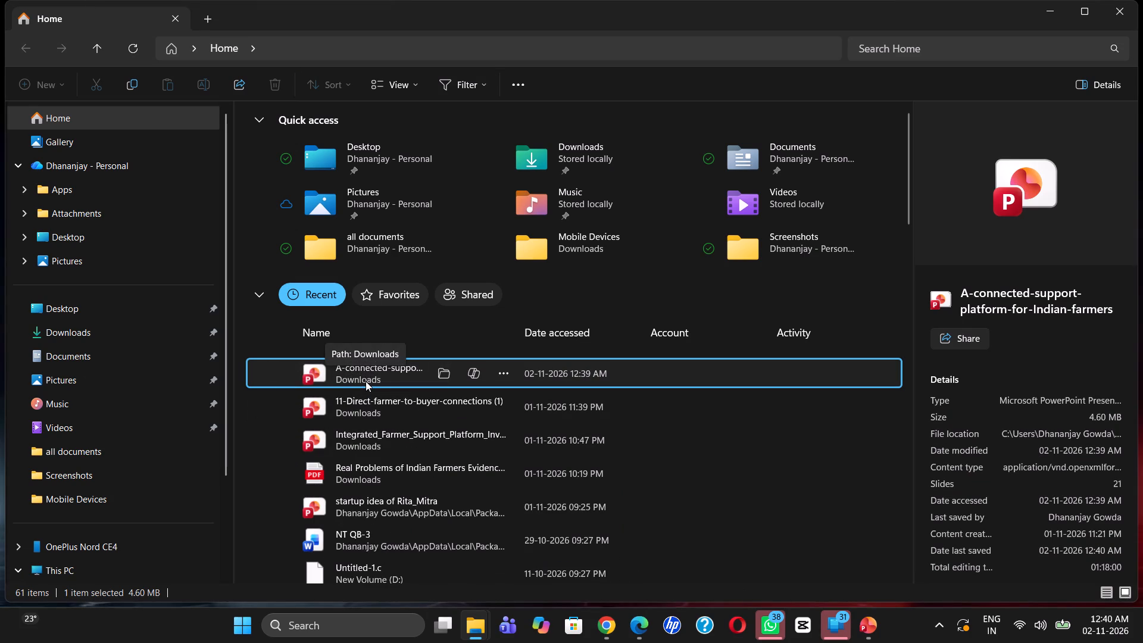
double_click(366, 381)
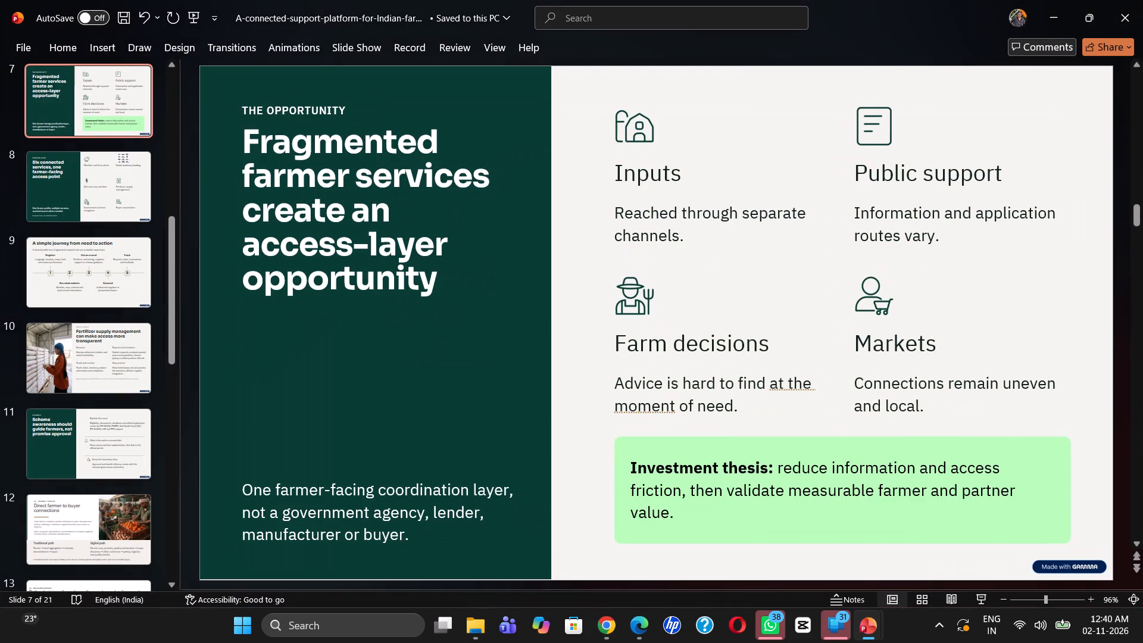
scroll(582, 366, "down", 9)
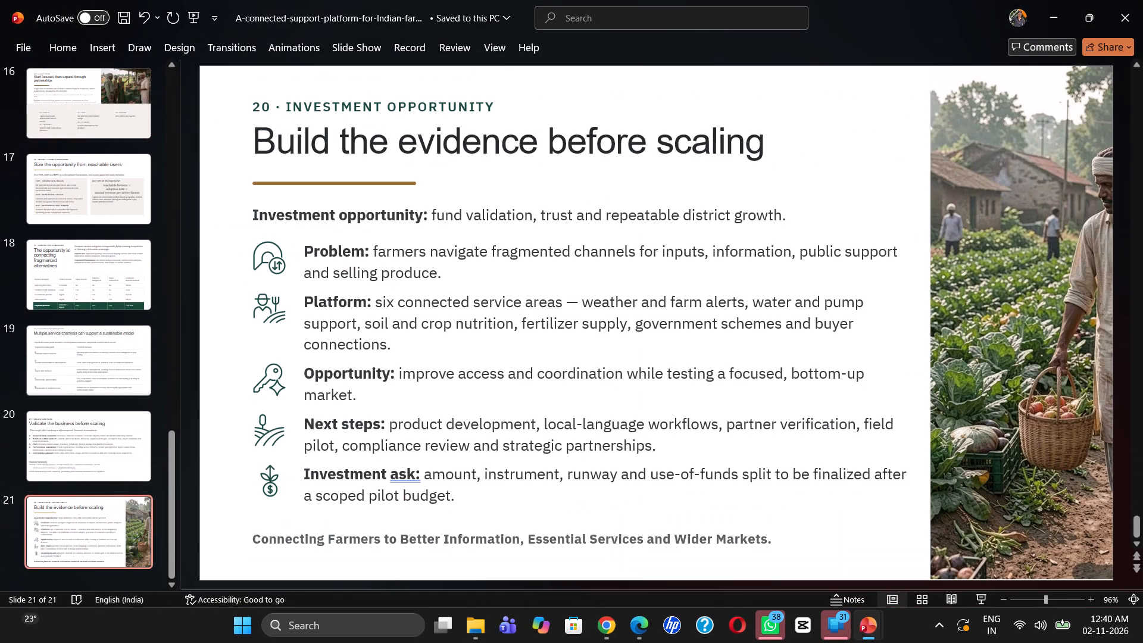
scroll(582, 366, "up", 20)
scroll(582, 366, "up", 18)
scroll(582, 366, "up", 6)
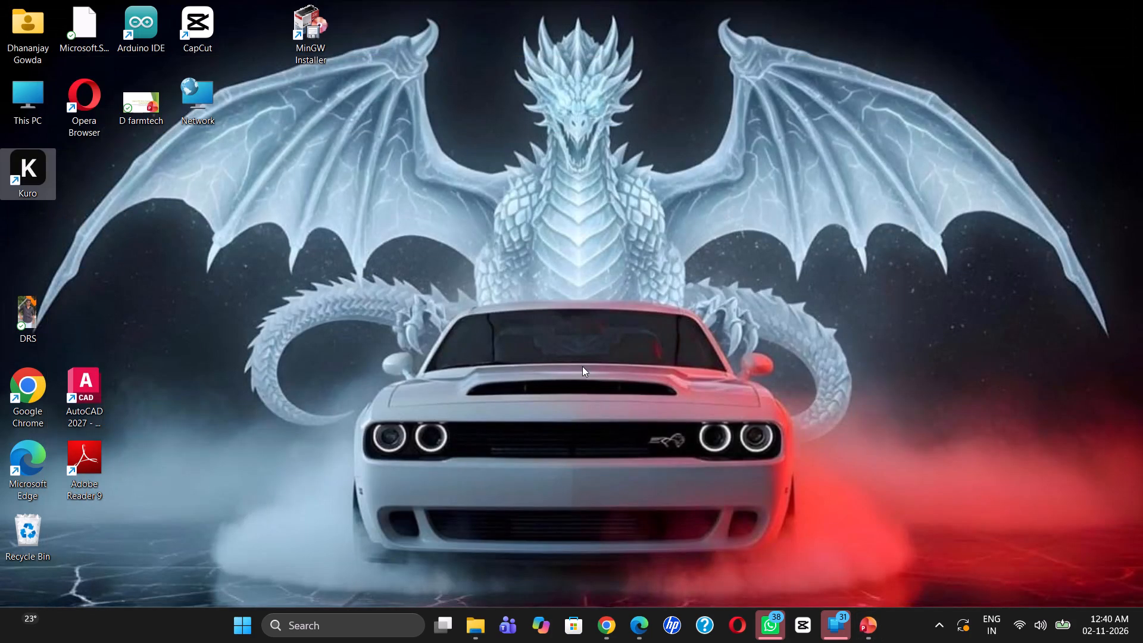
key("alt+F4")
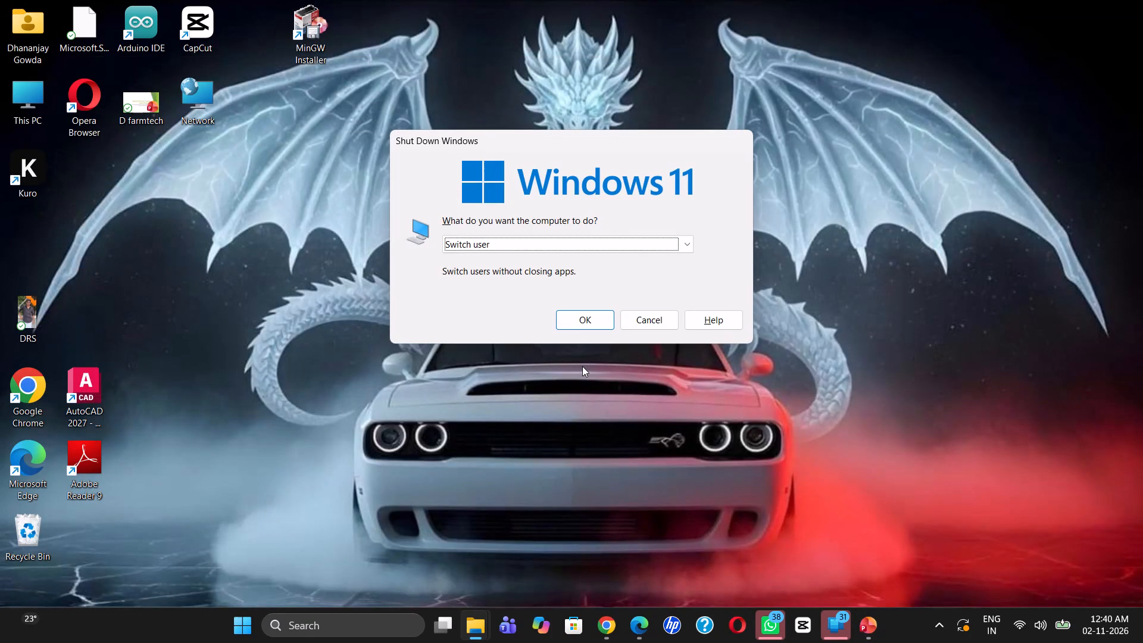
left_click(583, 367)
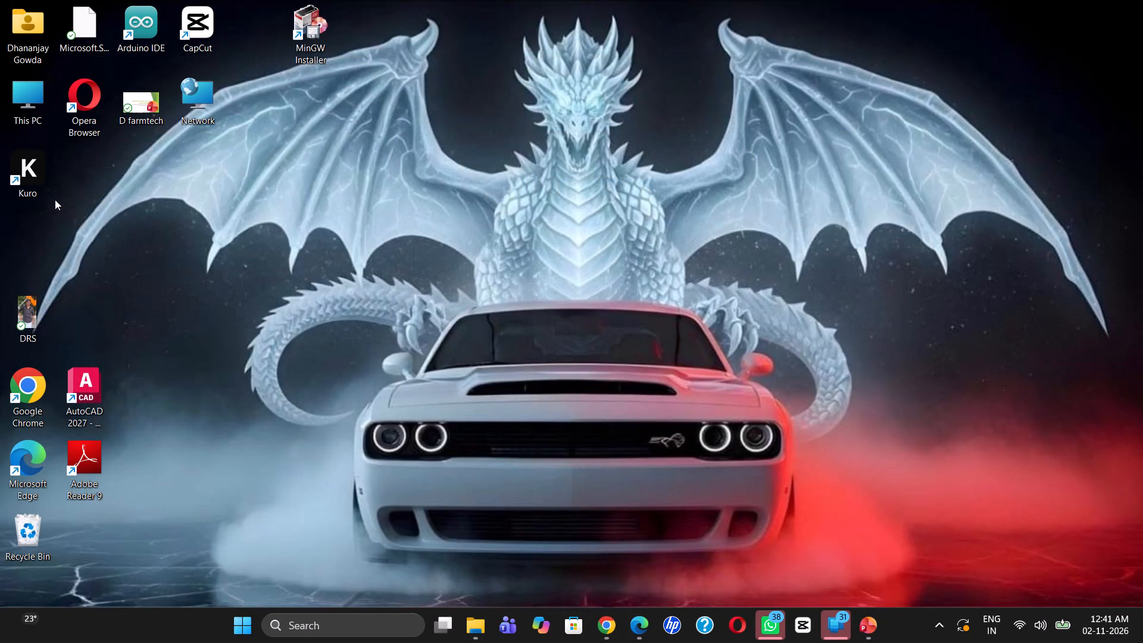
Launch the Kuro application from the desktop.
double_click(40, 174)
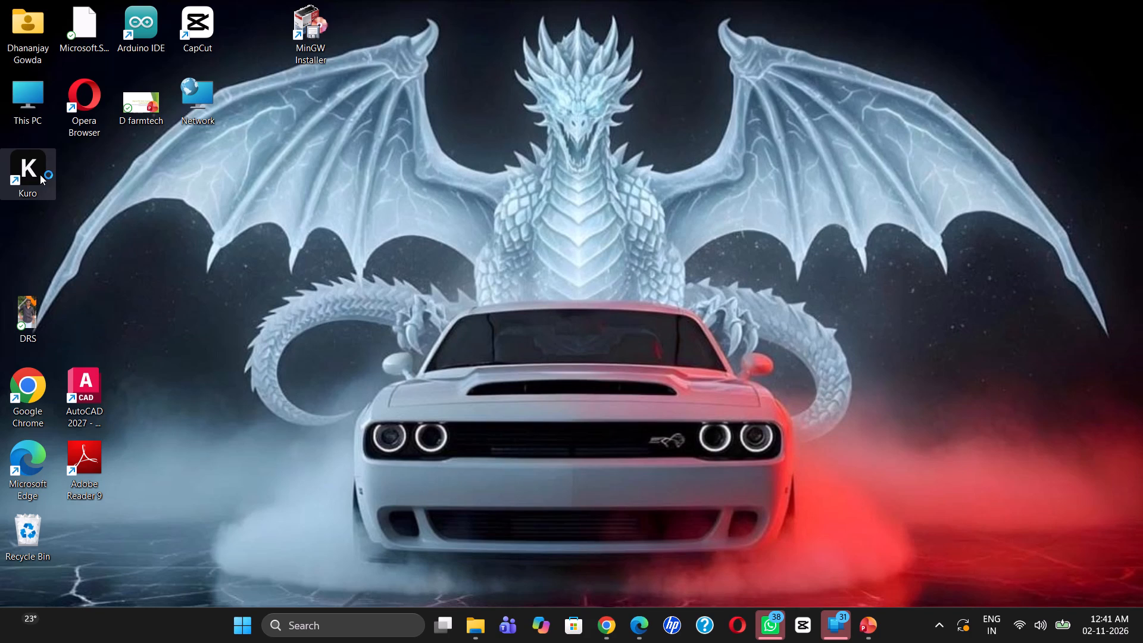